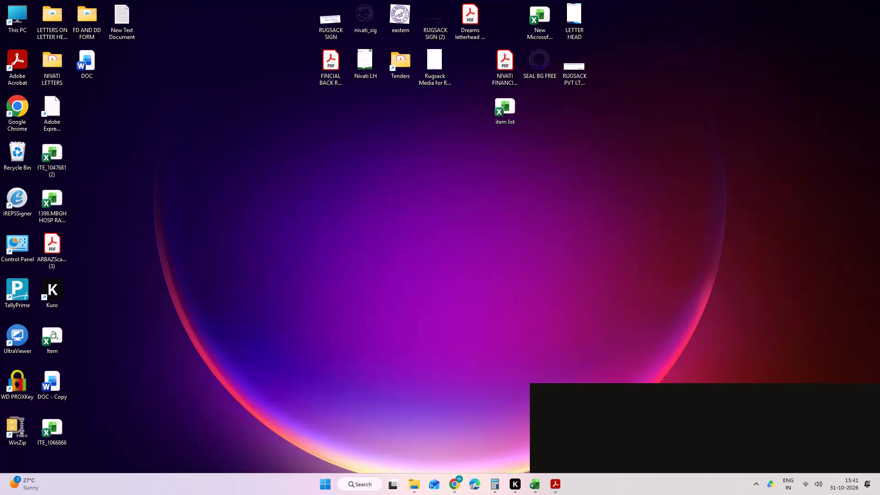
# Open the Tenders folder from the desktop.
pyautogui.click(269, 179)
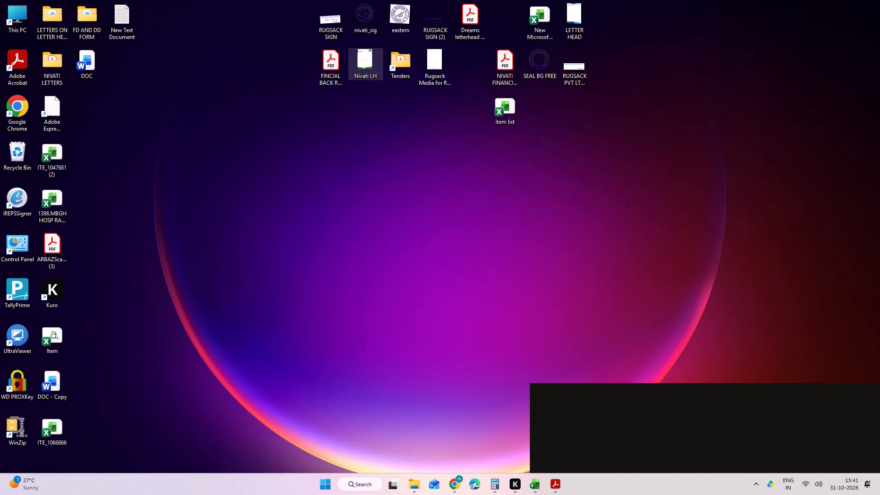
pyautogui.doubleClick(403, 60)
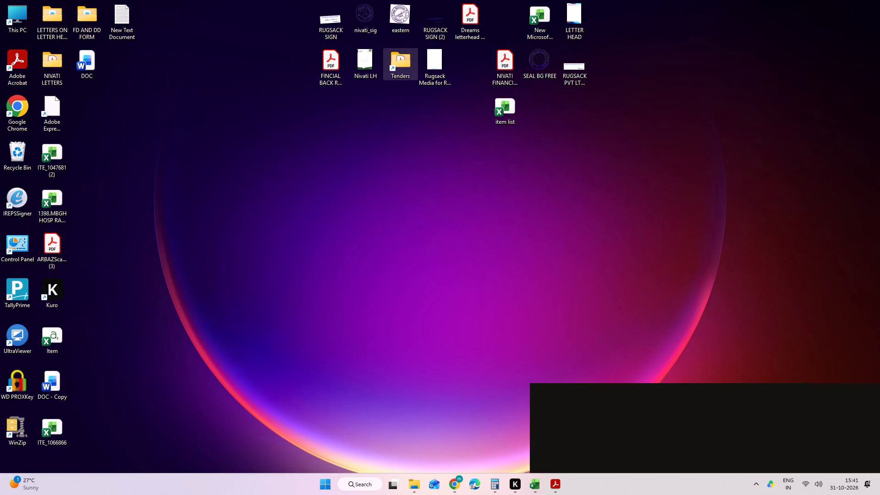
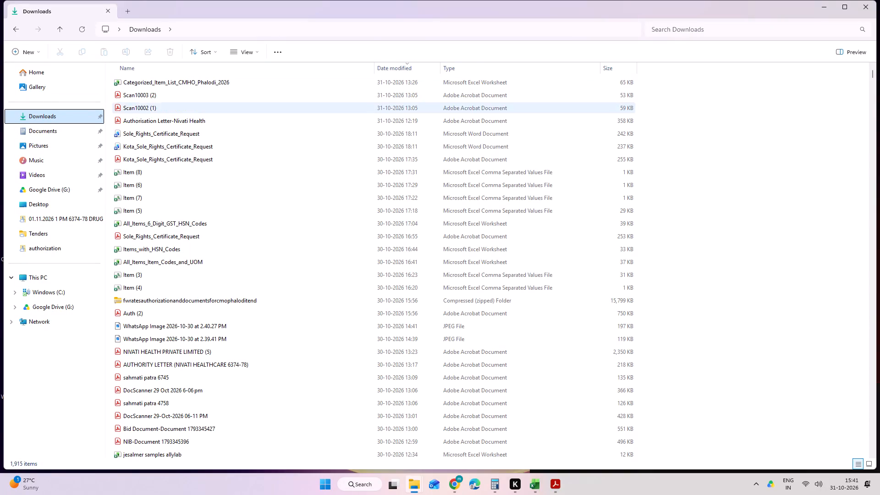
# Find and open the "jesalmer samples allylab.xlsx MAKE WISE" workbook in the Downloads folder.
pyautogui.scroll(4, 233, 144)
pyautogui.scroll(-2, 297, 342)
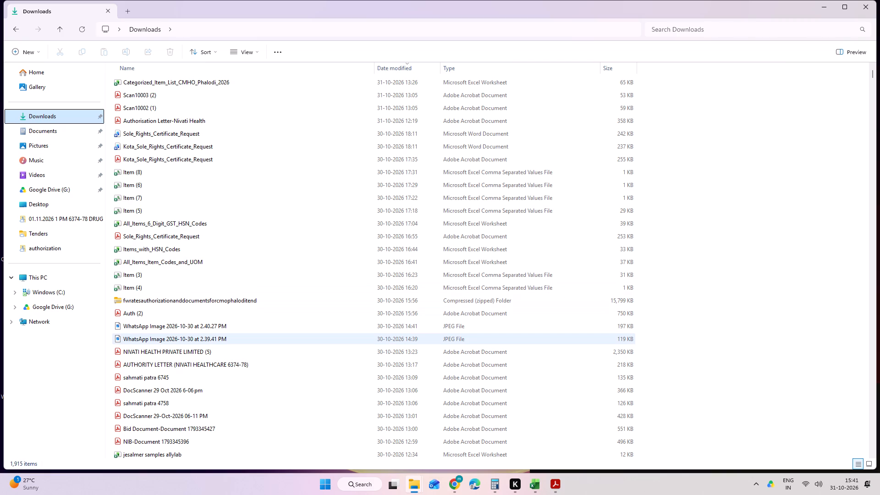
pyautogui.click(299, 342)
pyautogui.scroll(-4, 299, 340)
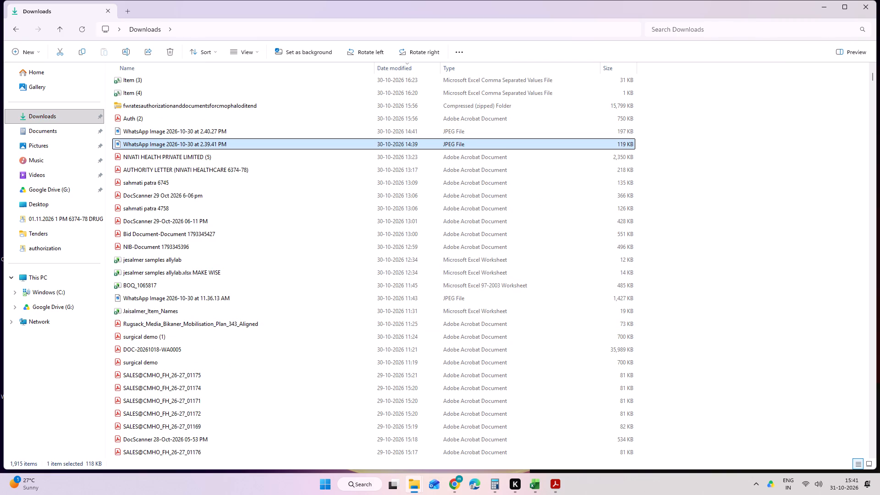
pyautogui.doubleClick(230, 275)
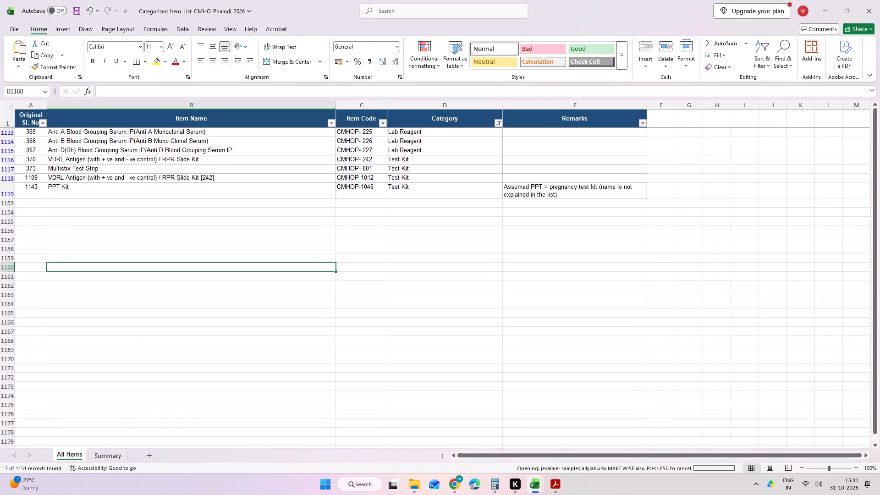
pyautogui.click(266, 154)
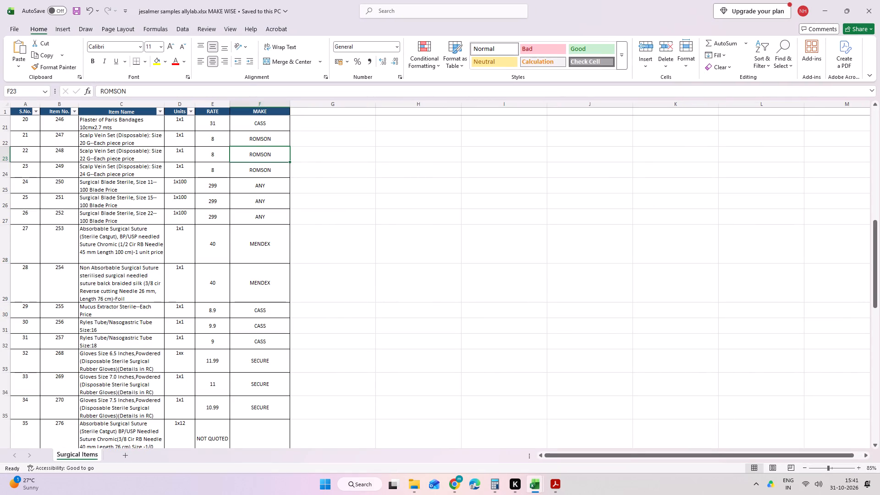
# Enter "cass" as the make for the item "Sanitry Napkin Beltless--Unit price" in cell F3.
pyautogui.scroll(12, 148, 280)
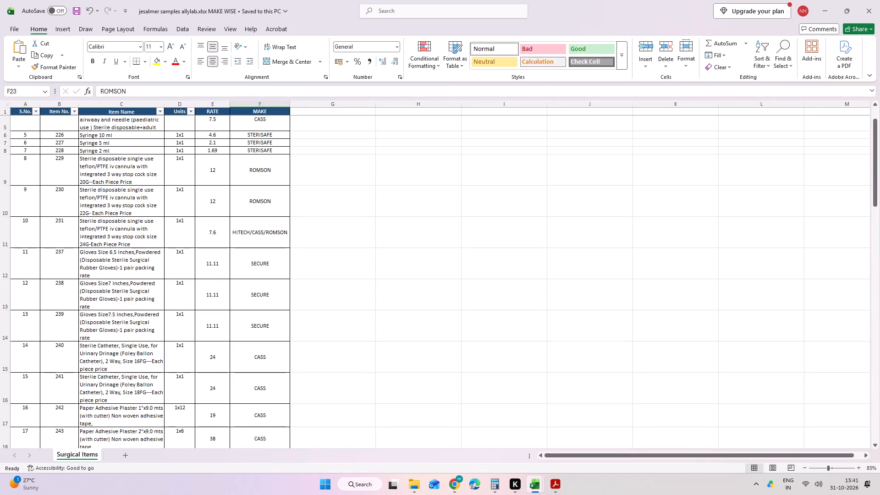
pyautogui.moveTo(871, 147); pyautogui.dragTo(872, 89)
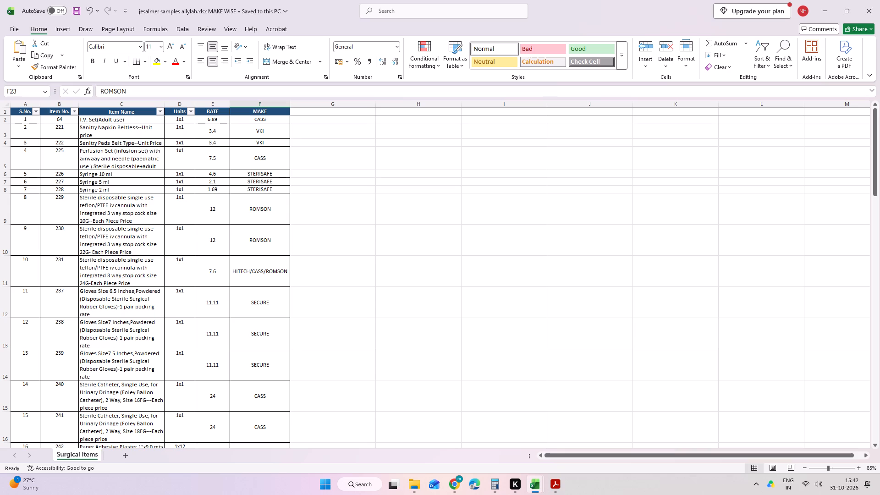
pyautogui.click(283, 128)
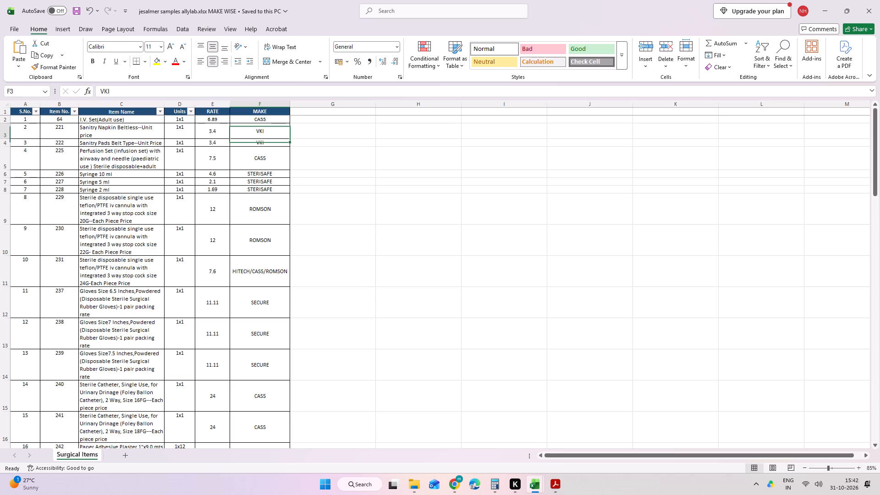
pyautogui.write('cass')
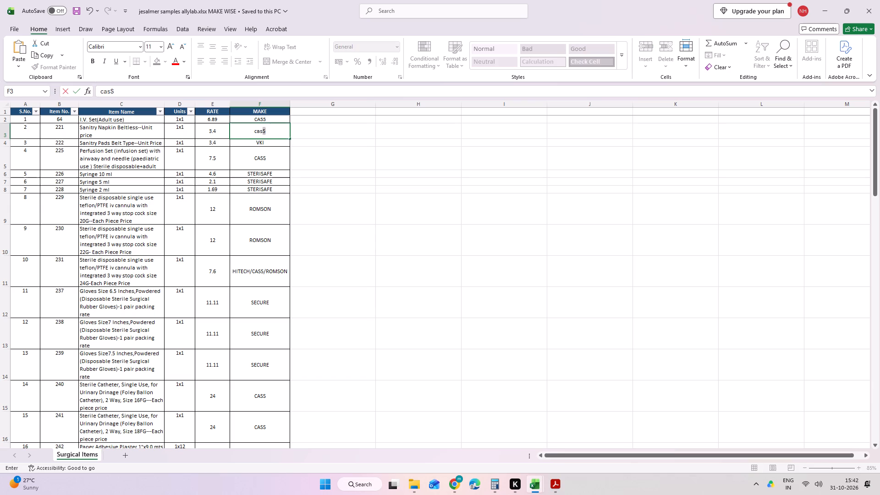
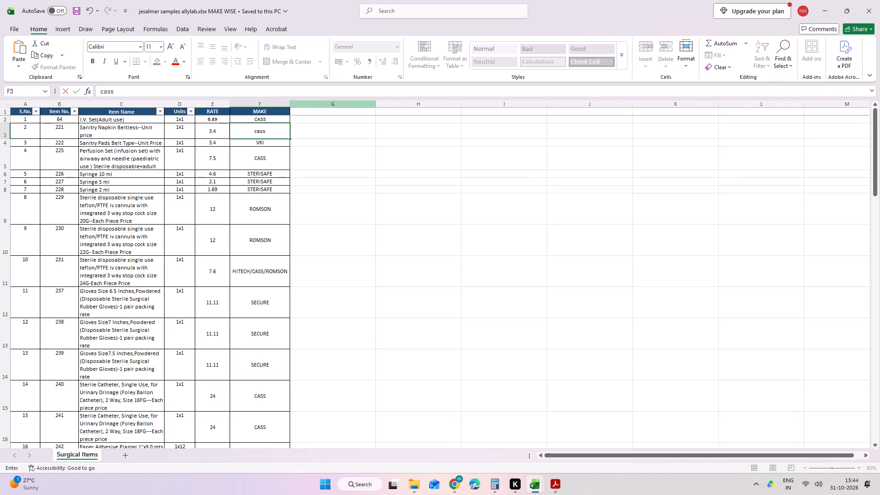
# Review the surgical items list with its rates and makes down to the last item, the Blood Administration Set.
pyautogui.click(493, 292)
pyautogui.scroll(-2, 489, 292)
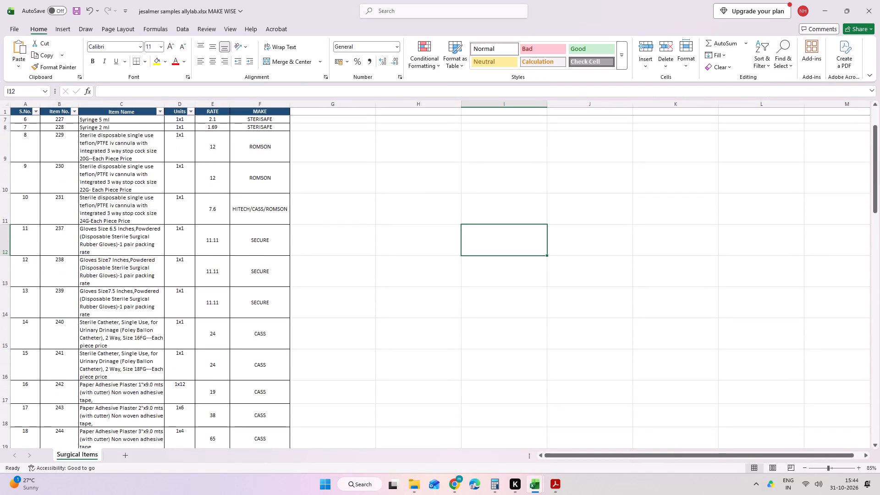
pyautogui.scroll(-4, 489, 292)
pyautogui.click(142, 364)
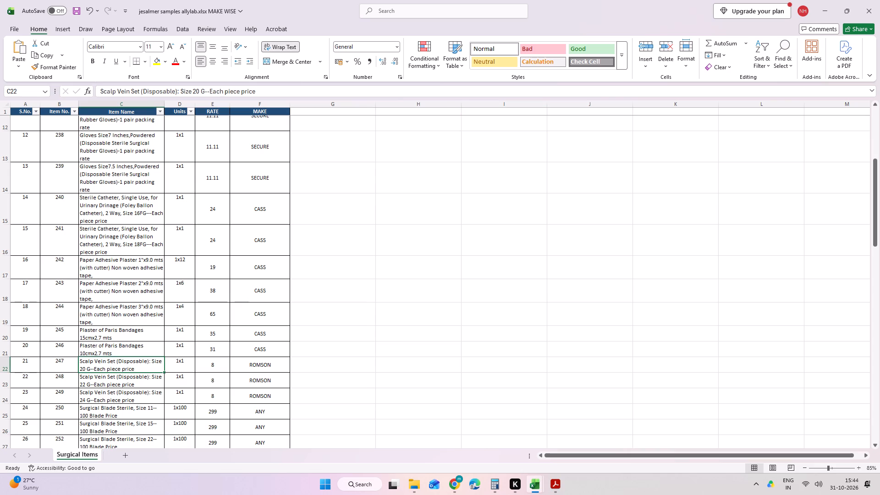
pyautogui.click(127, 349)
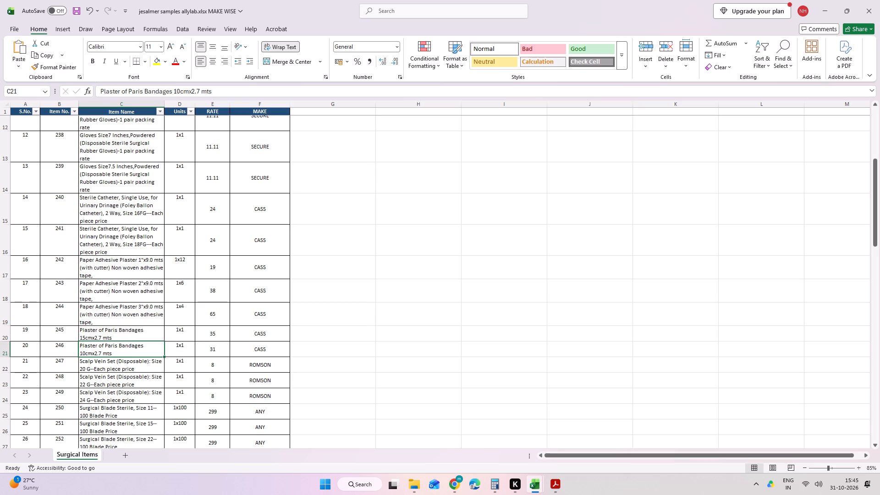
pyautogui.click(153, 445)
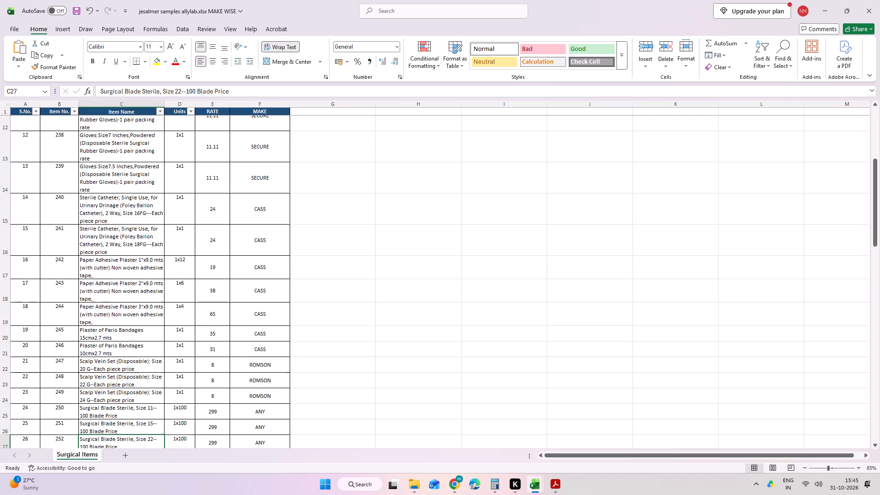
pyautogui.press('Down')
pyautogui.press('Down')
pyautogui.press('Down')
pyautogui.press('Down')
pyautogui.press('Down')
pyautogui.press('Down')
pyautogui.press('Down')
pyautogui.press('Down')
pyautogui.press('Up')
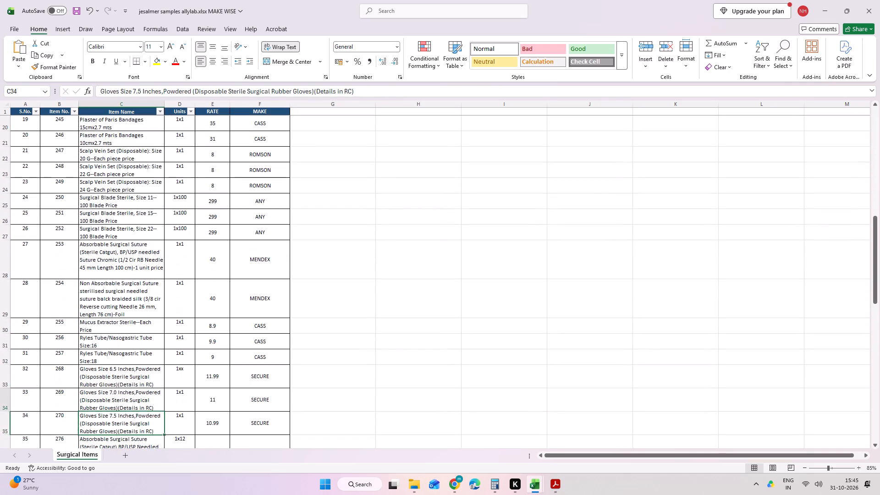
pyautogui.press('Up')
pyautogui.press('Up')
pyautogui.press('Up')
pyautogui.press('Up')
pyautogui.press('Up')
pyautogui.press('Up')
pyautogui.press('Up')
pyautogui.press('Down')
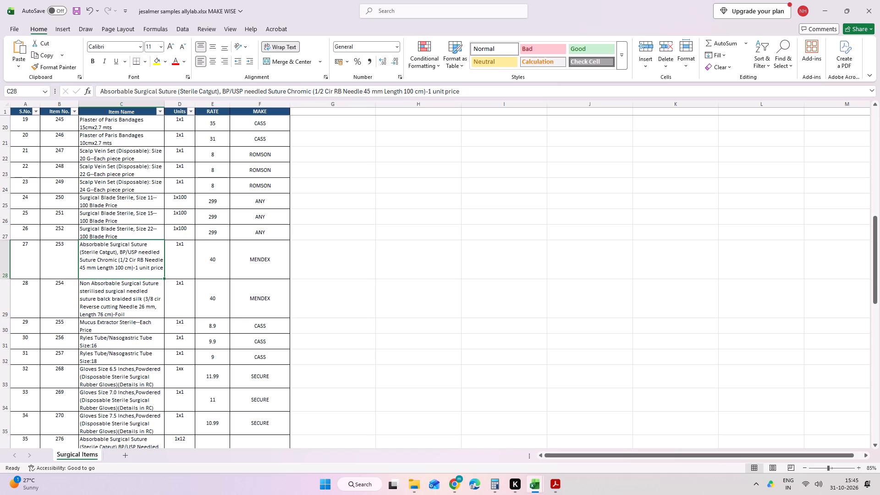
pyautogui.press('Down')
pyautogui.press('Down')
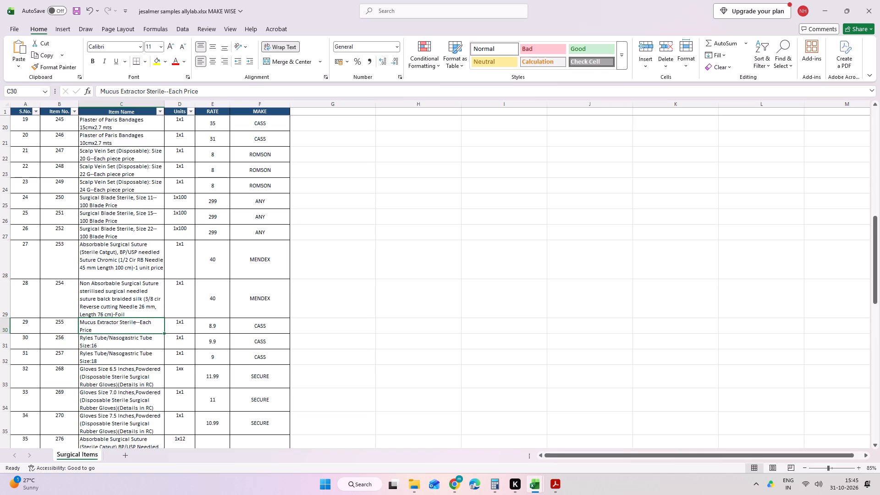
pyautogui.press('Down')
pyautogui.press('Down')
pyautogui.press('Down')
pyautogui.press('Down')
pyautogui.press('Down')
pyautogui.press('Down')
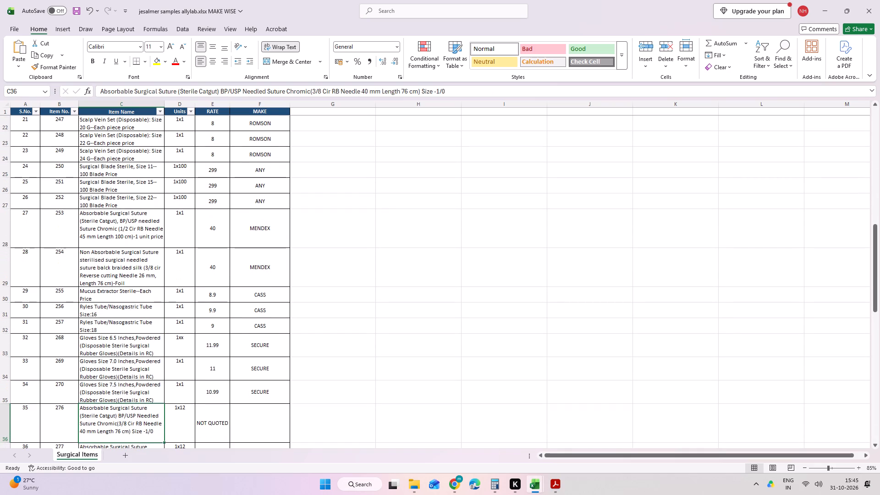
pyautogui.press('Down')
pyautogui.press('Down')
pyautogui.press('Down')
pyautogui.press('Down')
pyautogui.press('Down')
pyautogui.press('Down')
pyautogui.press('Down')
pyautogui.press('Down')
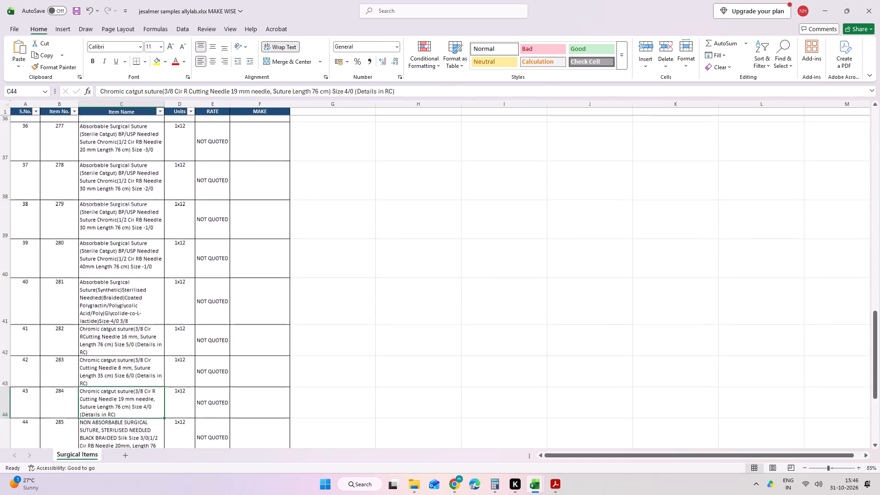
pyautogui.press('Down')
pyautogui.press('Down')
pyautogui.press('Down')
pyautogui.press('Down')
pyautogui.press('Down')
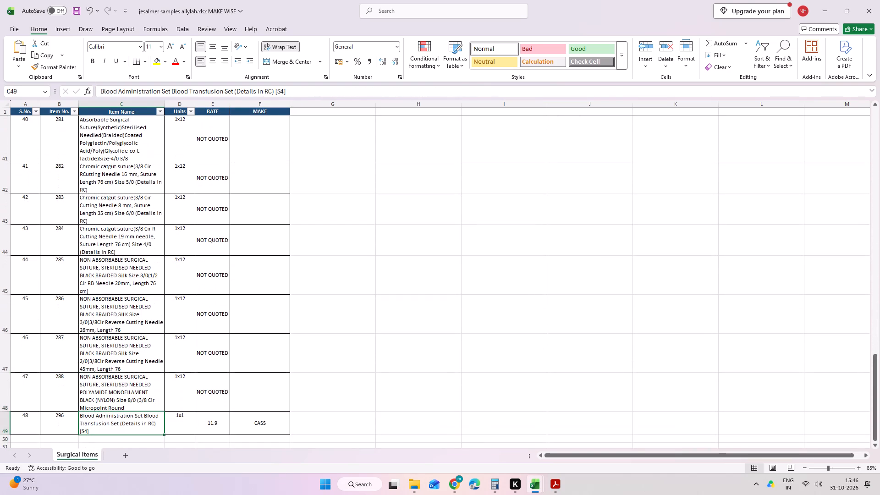
# Create a copy of the Surgical Items sheet at the end of the same workbook.
pyautogui.scroll(1, 271, 400)
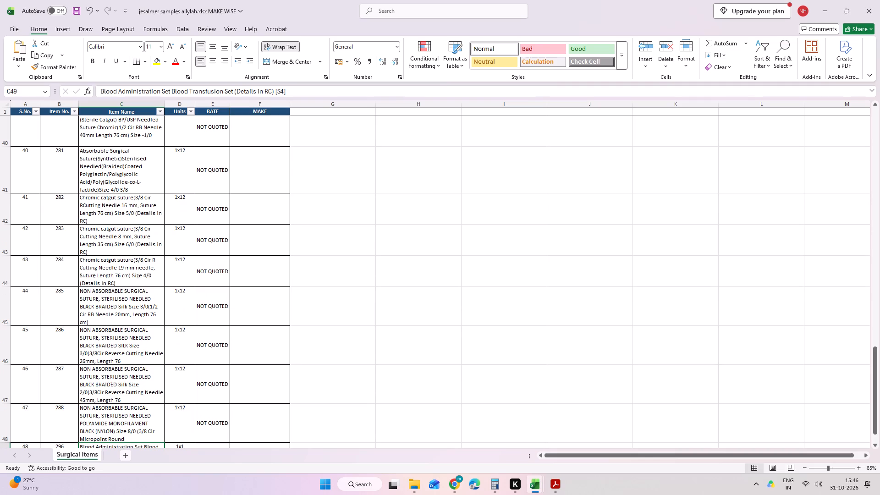
pyautogui.rightClick(74, 453)
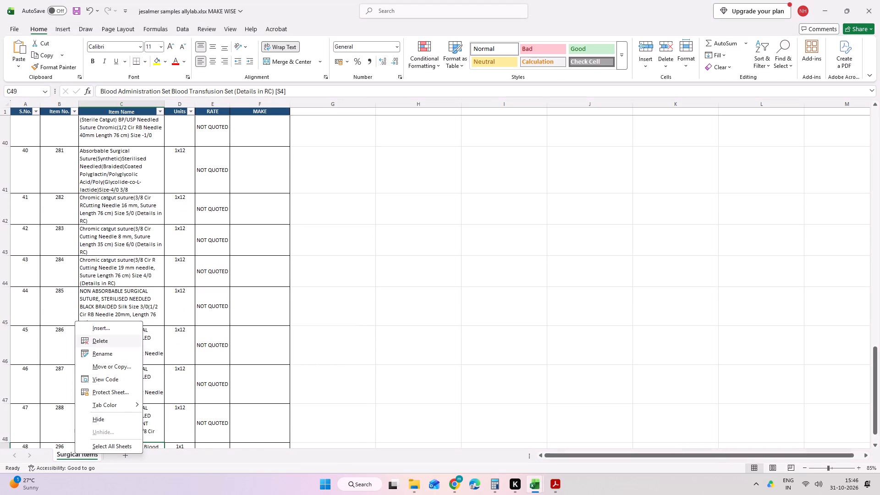
pyautogui.click(132, 367)
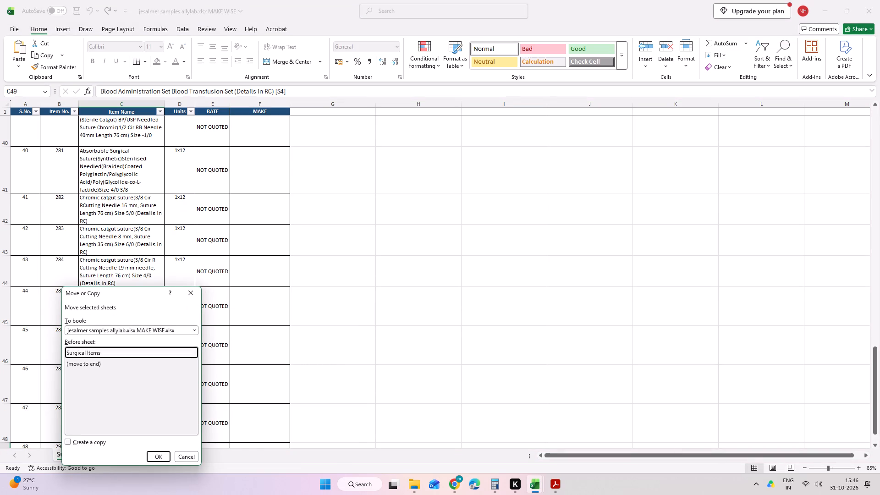
pyautogui.click(73, 444)
pyautogui.click(79, 362)
pyautogui.click(150, 456)
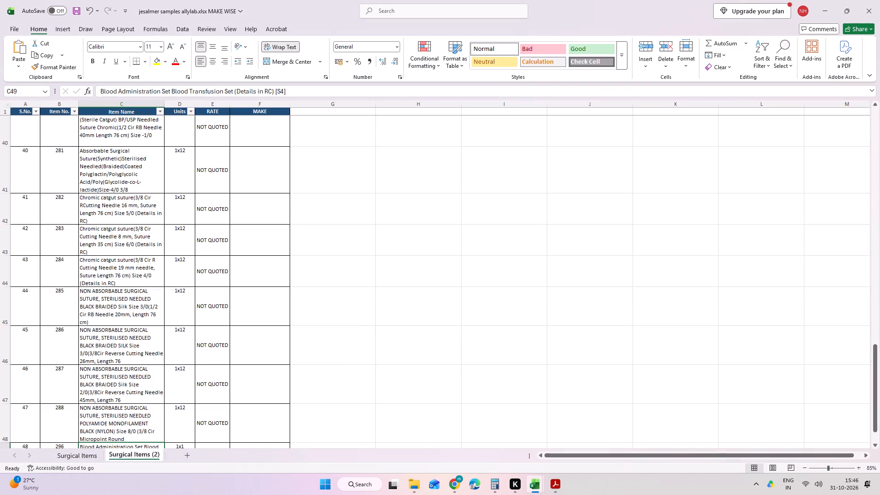
# On the copied sheet, delete the NOT QUOTED suture rows, serial numbers 35 to 47.
pyautogui.click(140, 452)
pyautogui.scroll(10, 136, 283)
pyautogui.scroll(-3, 134, 274)
pyautogui.moveTo(7, 188); pyautogui.dragTo(10, 225)
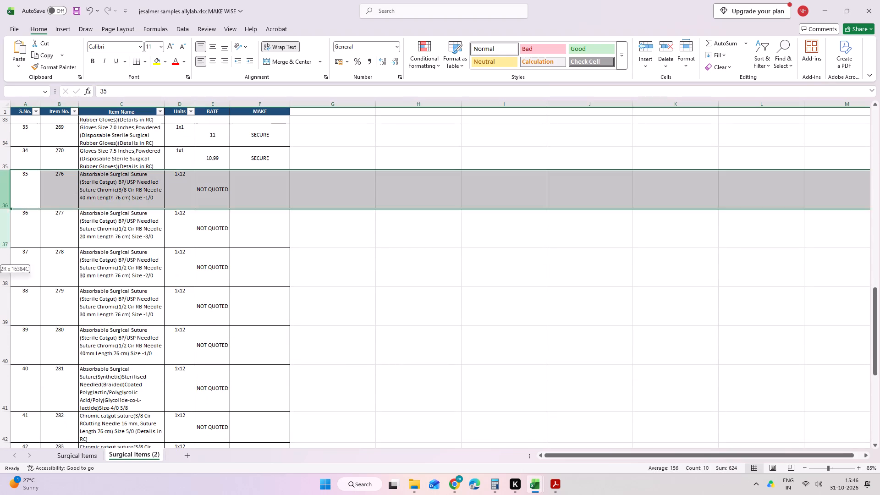
pyautogui.moveTo(10, 225); pyautogui.dragTo(9, 449)
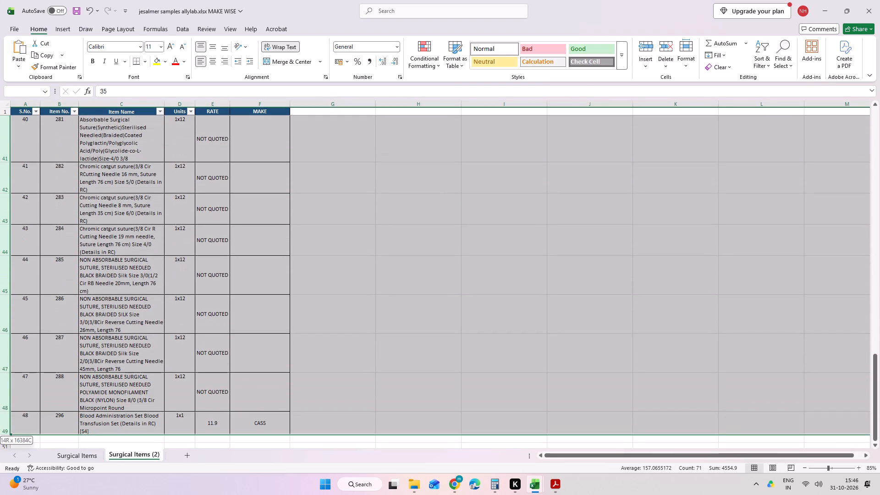
pyautogui.moveTo(9, 449); pyautogui.dragTo(16, 338)
pyautogui.hotkey('ctrl', '-')
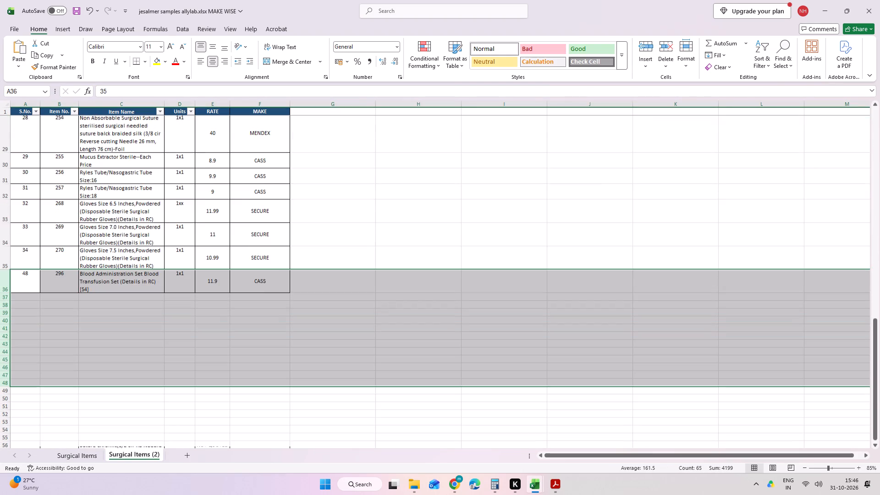
# Delete the RATE and MAKE columns from the copied sheet.
pyautogui.scroll(10, 281, 291)
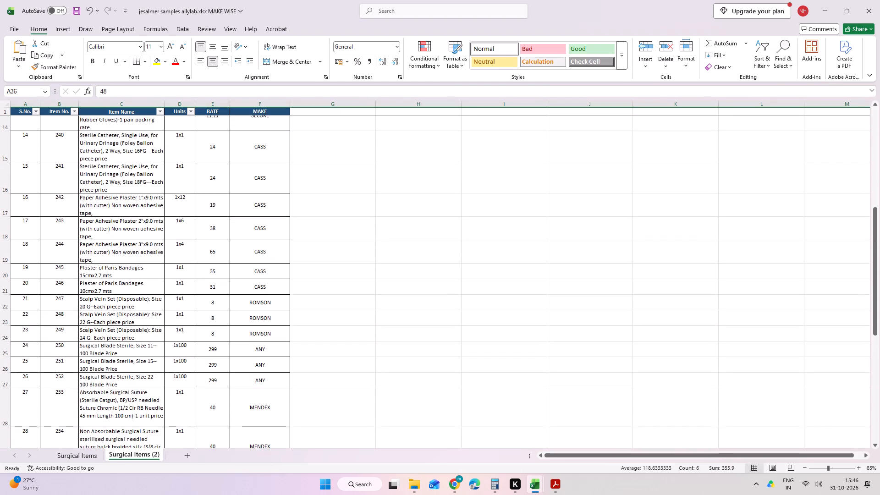
pyautogui.click(267, 105)
pyautogui.moveTo(218, 104); pyautogui.dragTo(262, 104)
pyautogui.hotkey('ctrl', '-')
pyautogui.click(315, 254)
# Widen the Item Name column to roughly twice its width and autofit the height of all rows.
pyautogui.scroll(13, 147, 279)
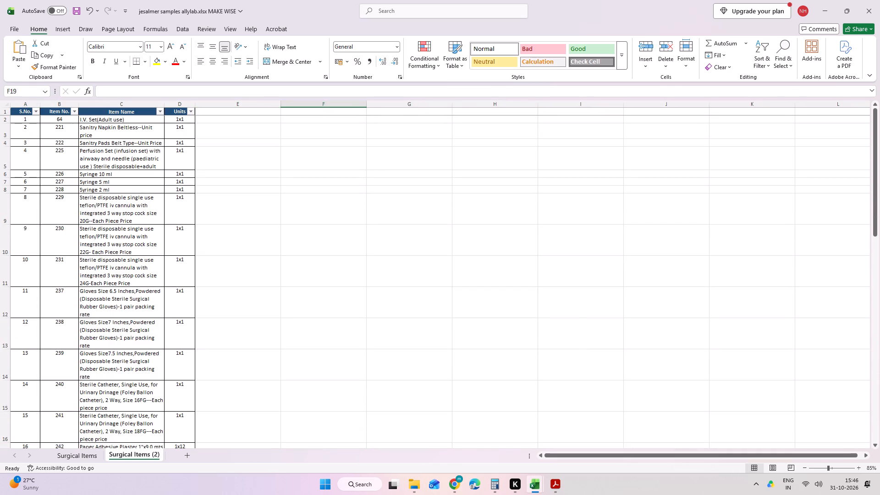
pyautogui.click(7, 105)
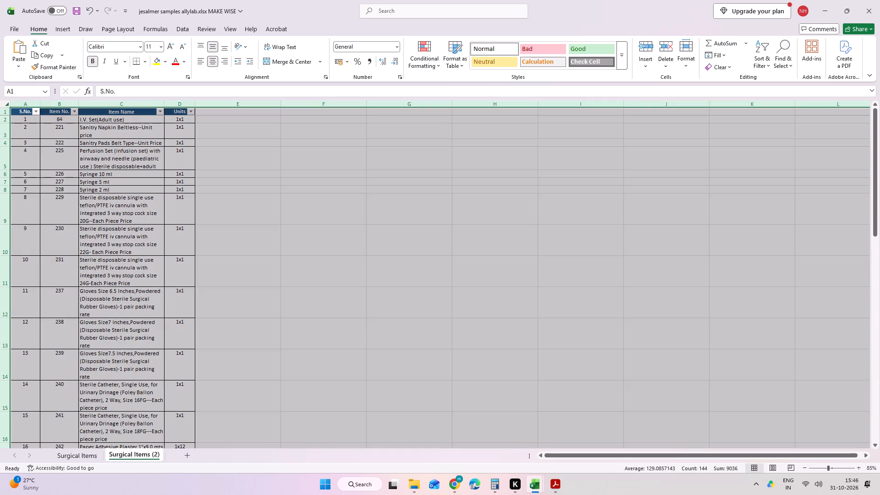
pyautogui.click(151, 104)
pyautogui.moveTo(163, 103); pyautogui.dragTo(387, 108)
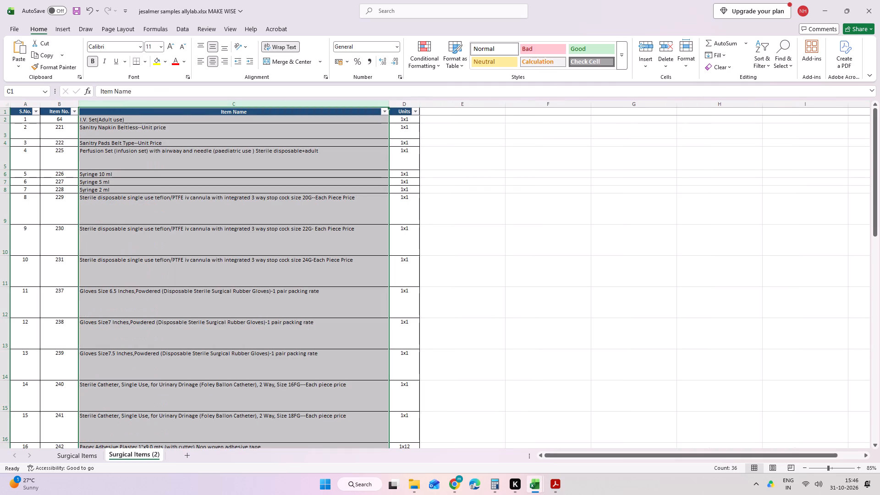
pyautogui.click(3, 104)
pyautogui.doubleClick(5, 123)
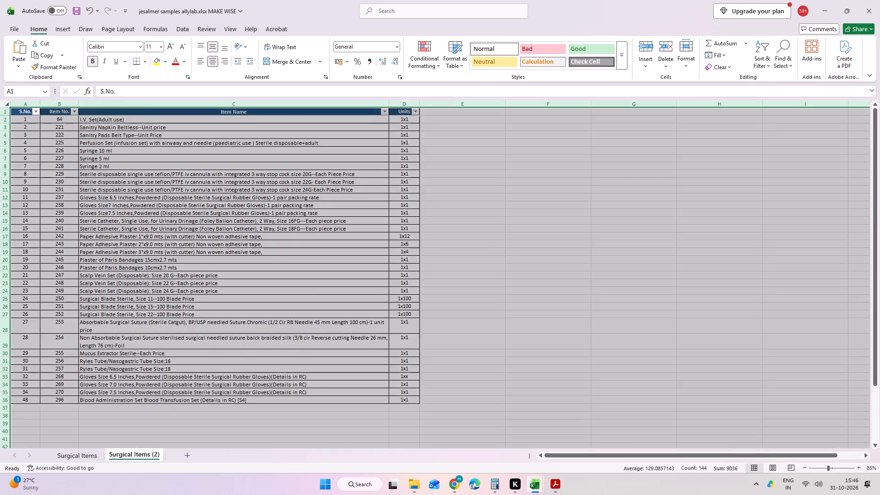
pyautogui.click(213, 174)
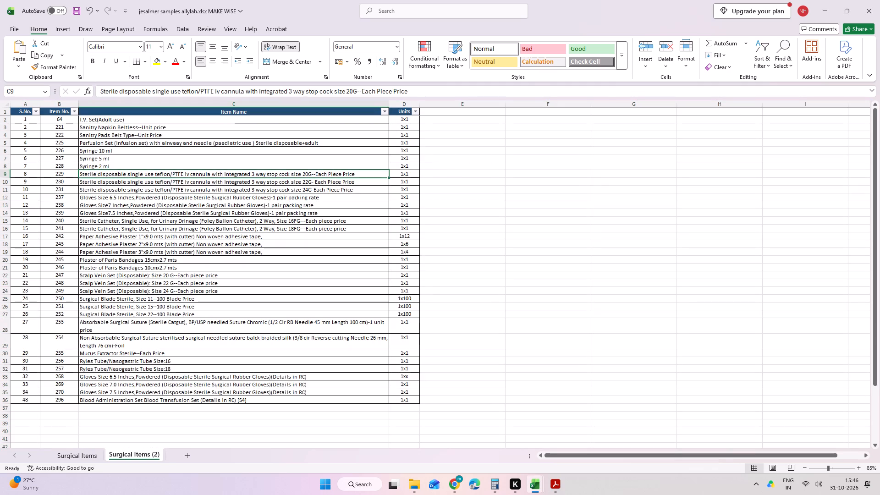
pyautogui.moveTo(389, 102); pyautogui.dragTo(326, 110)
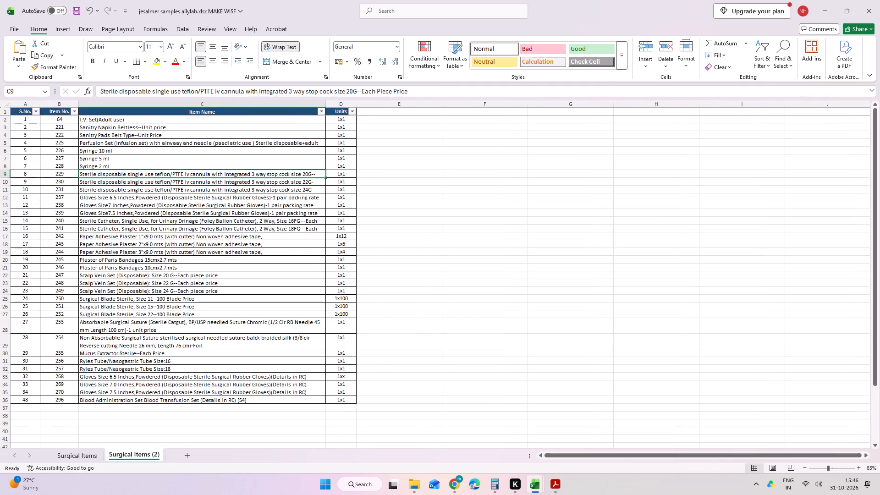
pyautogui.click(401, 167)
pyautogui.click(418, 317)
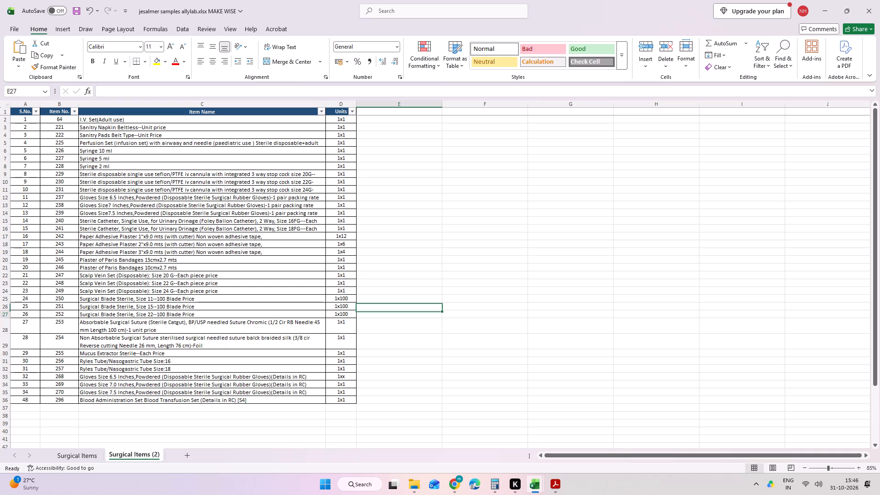
# Delete the Units column from the copied sheet.
pyautogui.click(334, 107)
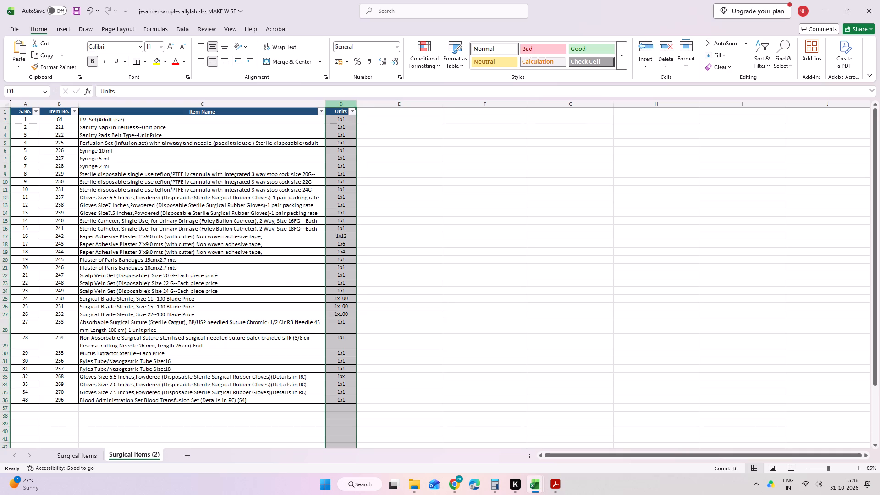
pyautogui.hotkey('ctrl', '-')
pyautogui.click(467, 227)
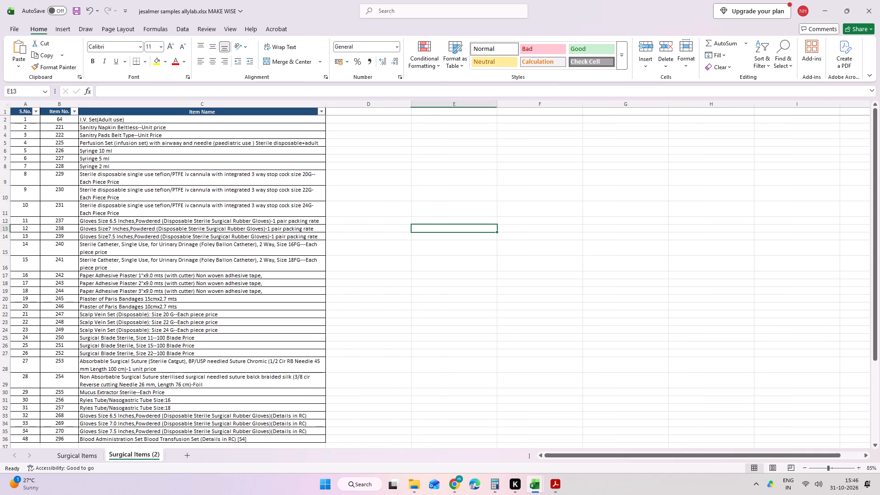
# Widen the Item Name column until the cannula and catheter names fit on one line, and autofit all row heights.
pyautogui.click(297, 97)
pyautogui.click(297, 103)
pyautogui.moveTo(326, 105); pyautogui.dragTo(336, 106)
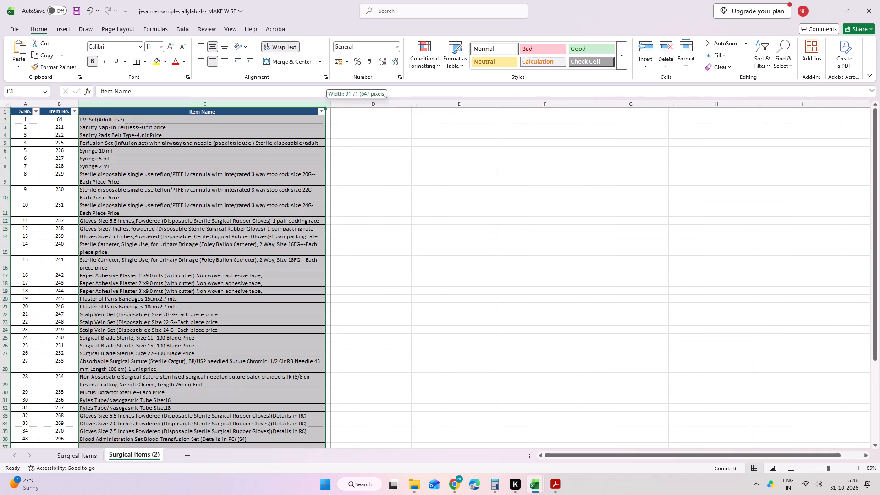
pyautogui.moveTo(336, 106); pyautogui.dragTo(346, 107)
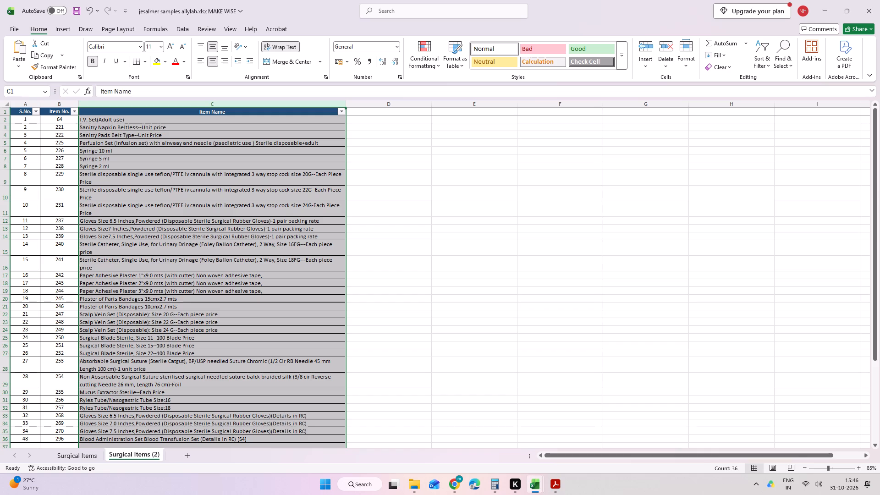
pyautogui.click(9, 105)
pyautogui.doubleClick(2, 118)
pyautogui.click(4, 105)
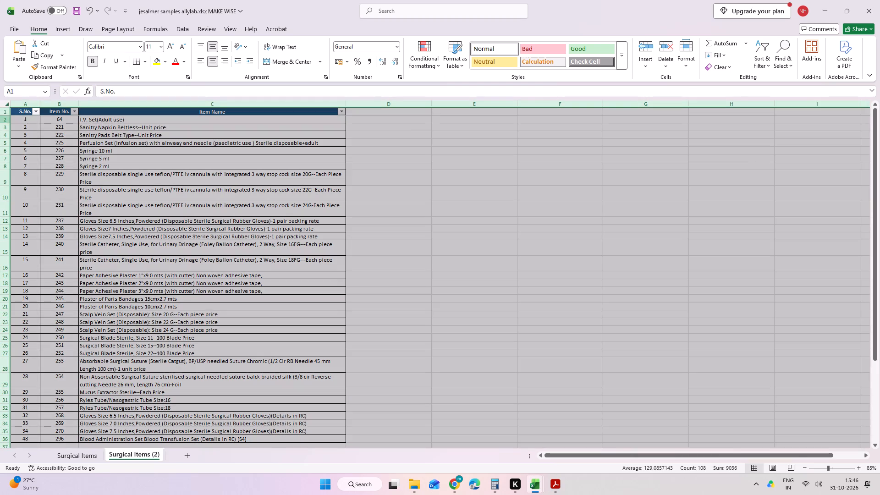
pyautogui.click(5, 116)
pyautogui.click(7, 103)
pyautogui.doubleClick(5, 114)
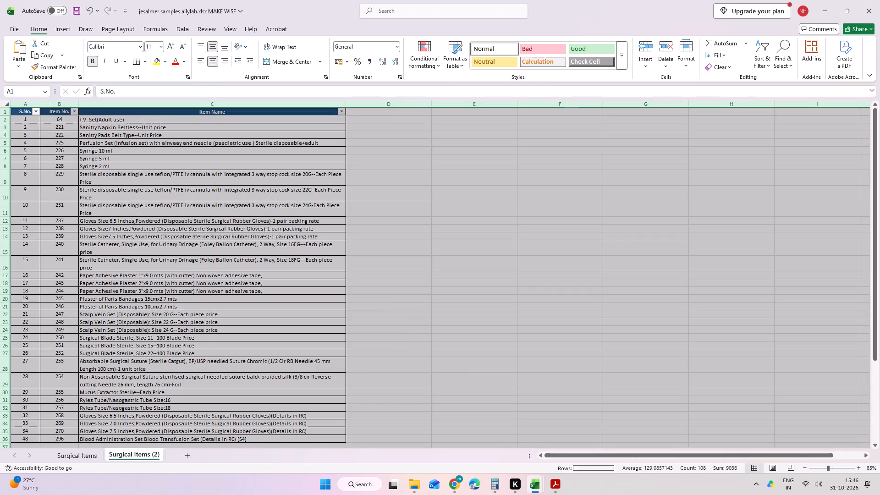
pyautogui.click(182, 223)
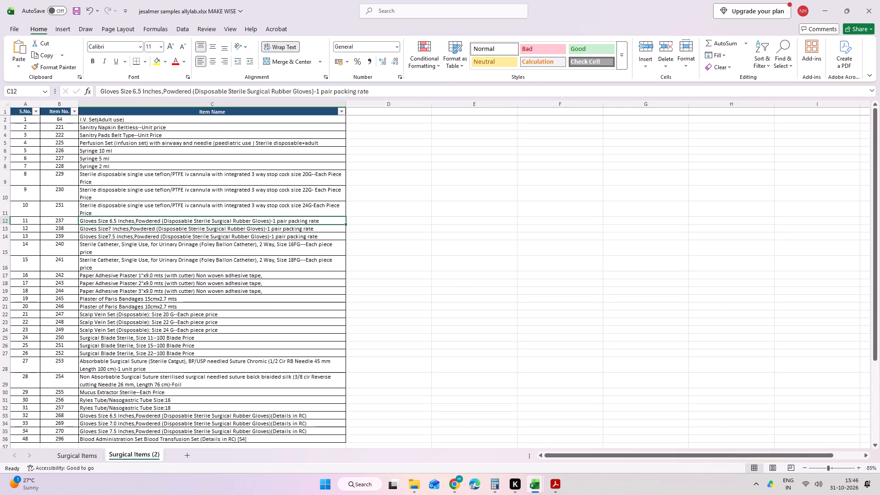
pyautogui.moveTo(344, 106); pyautogui.dragTo(374, 106)
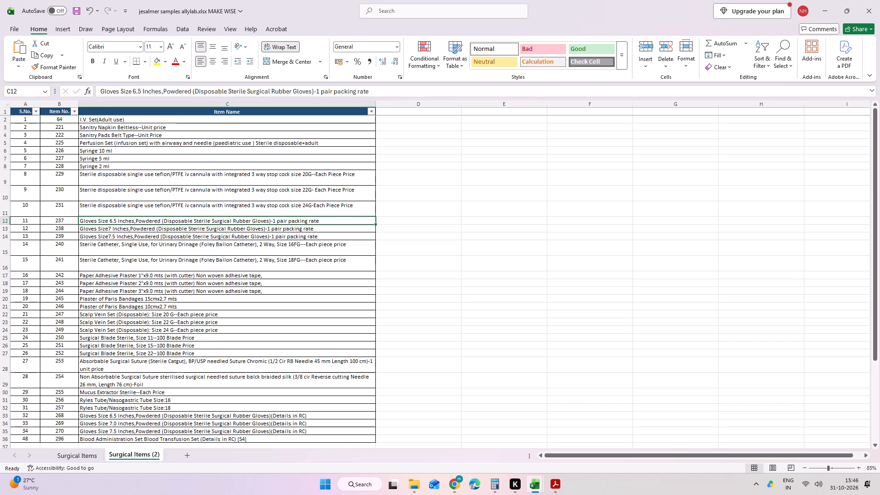
pyautogui.click(5, 104)
pyautogui.doubleClick(8, 115)
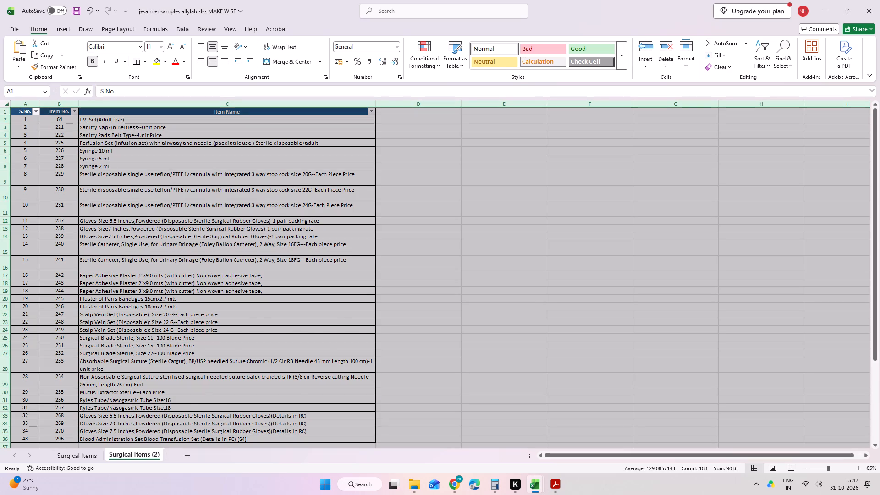
pyautogui.click(447, 253)
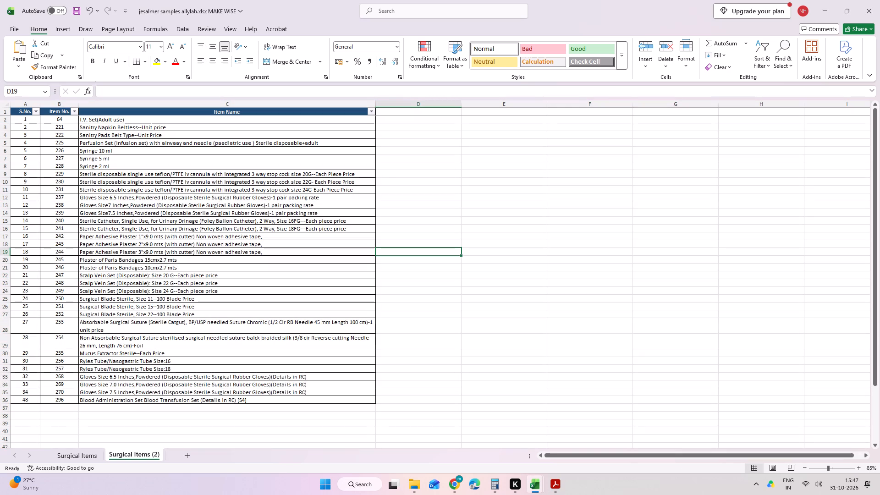
# Renumber the S.No. column consecutively from 1 to 35 by filling the series down to the Blood Administration Set row.
pyautogui.moveTo(26, 120); pyautogui.dragTo(26, 141)
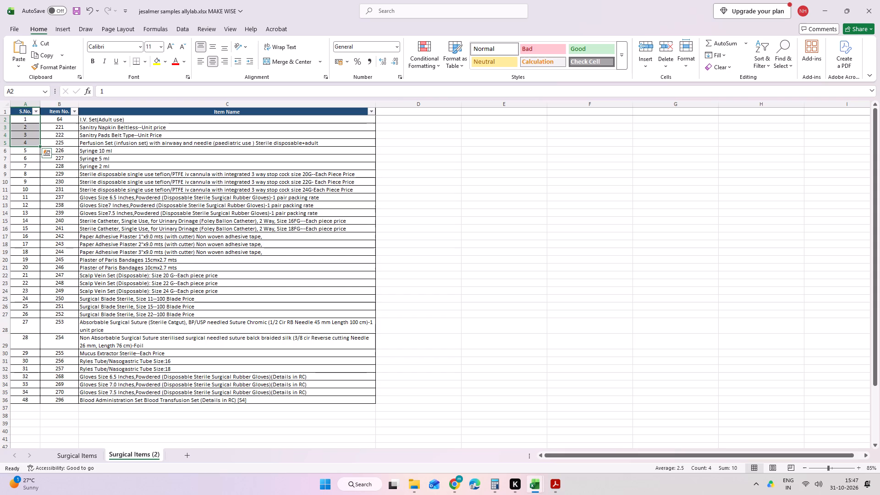
pyautogui.moveTo(40, 148); pyautogui.dragTo(22, 403)
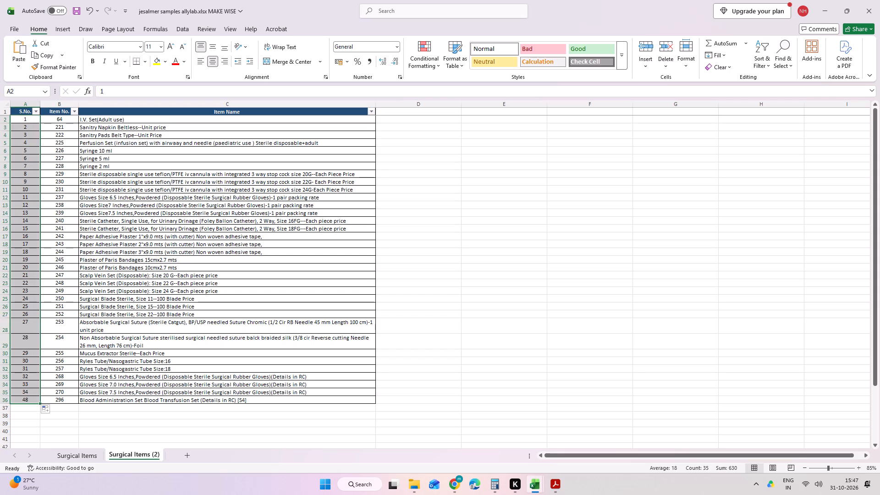
pyautogui.click(94, 431)
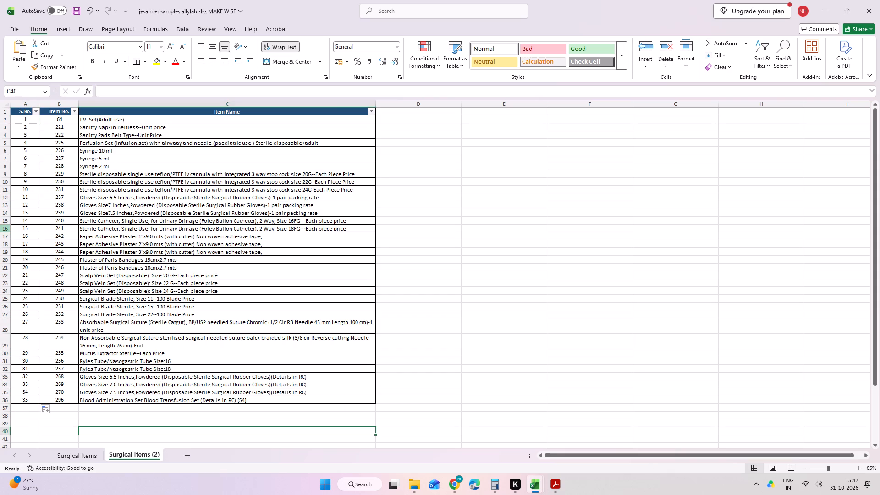
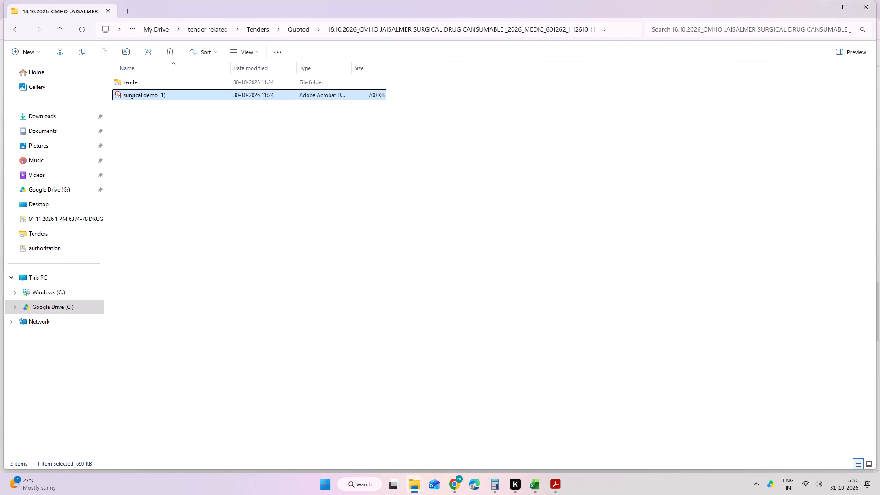
pyautogui.doubleClick(193, 84)
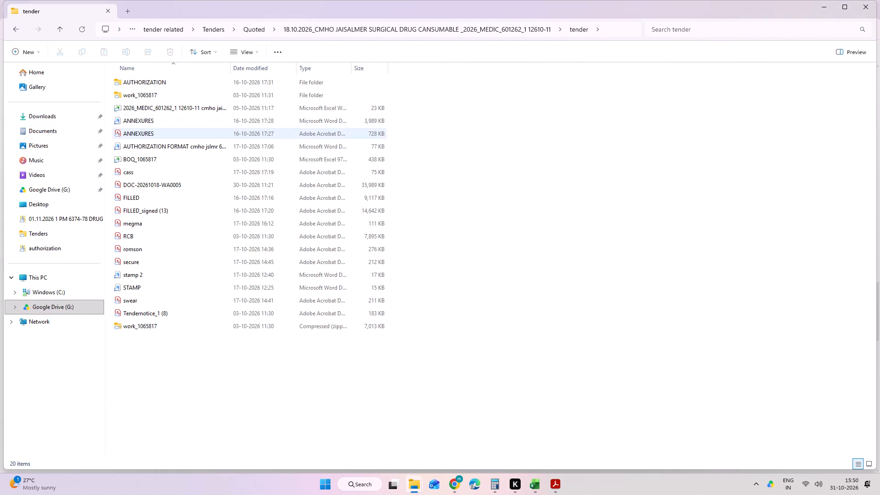
pyautogui.doubleClick(203, 188)
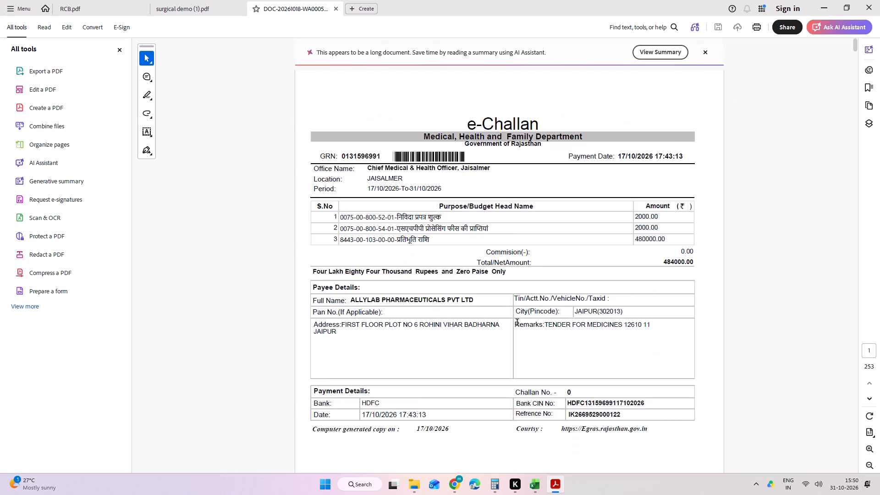
pyautogui.scroll(-11, 517, 323)
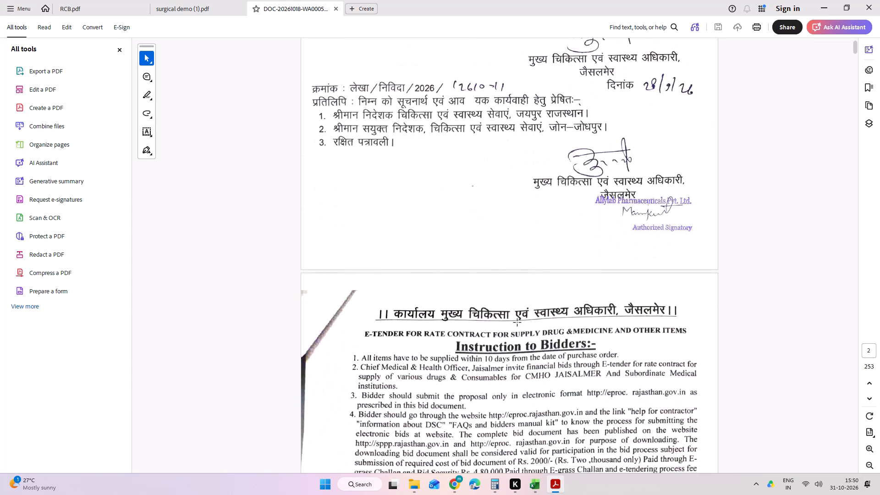
# Create and open a Word document named "sample submishion letter" in the 18.10.2026 CMHO Jaisalmer folder, alongside the surgical demo PDF.
pyautogui.hotkey('alt', 'Tab')
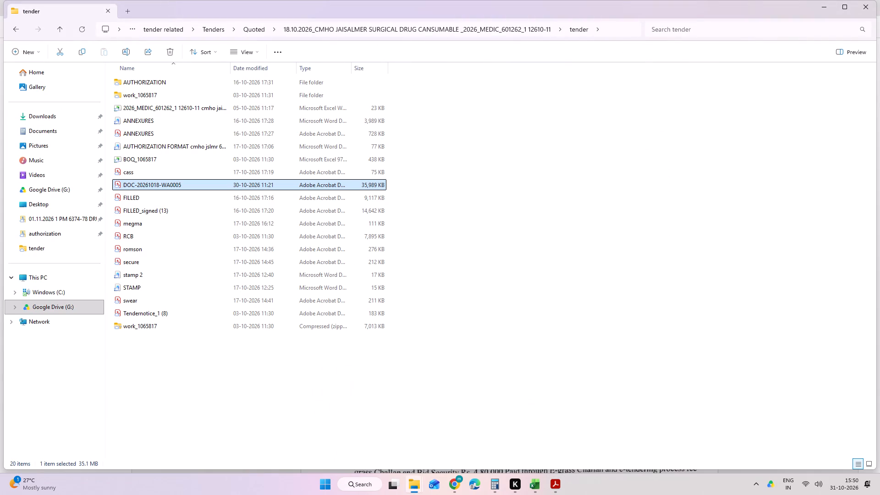
pyautogui.click(497, 258)
pyautogui.click(430, 30)
pyautogui.rightClick(385, 201)
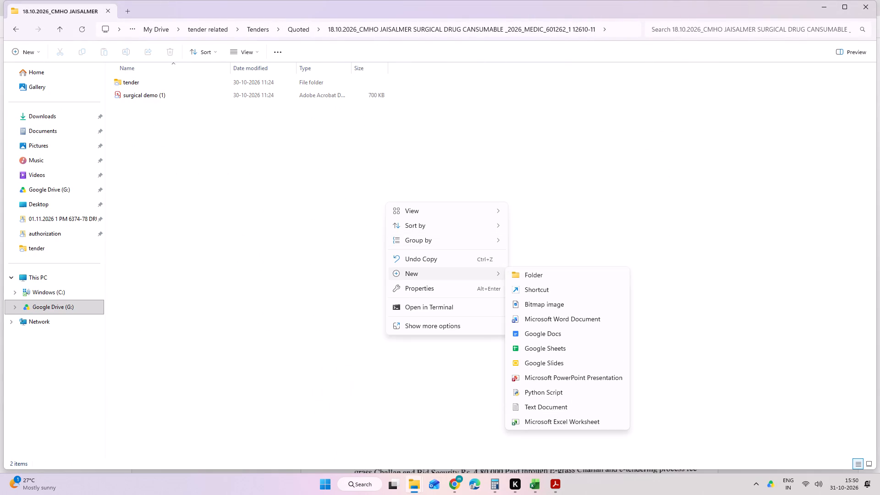
pyautogui.click(534, 318)
pyautogui.write('sample submishion letter')
pyautogui.press('Return')
pyautogui.press('Return')
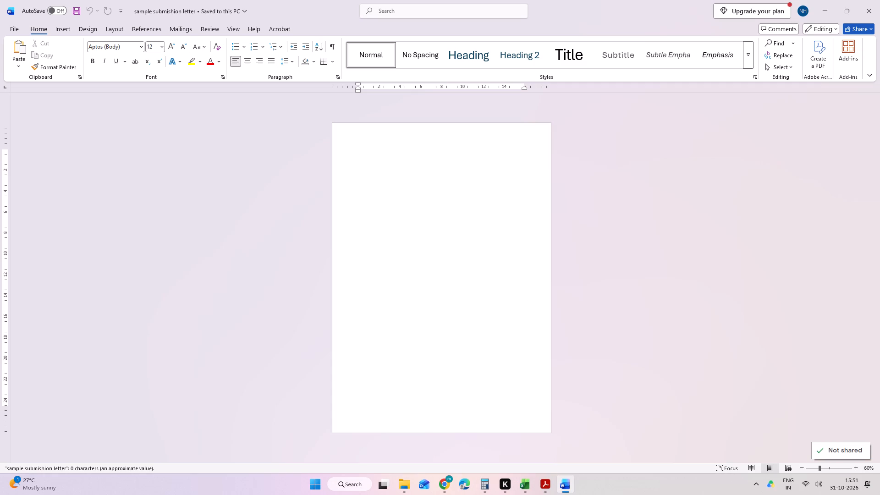
# Paste the copied Allylab letter into the blank document and delete its company name and address lines above the date.
pyautogui.hotkey('ctrl', 'v')
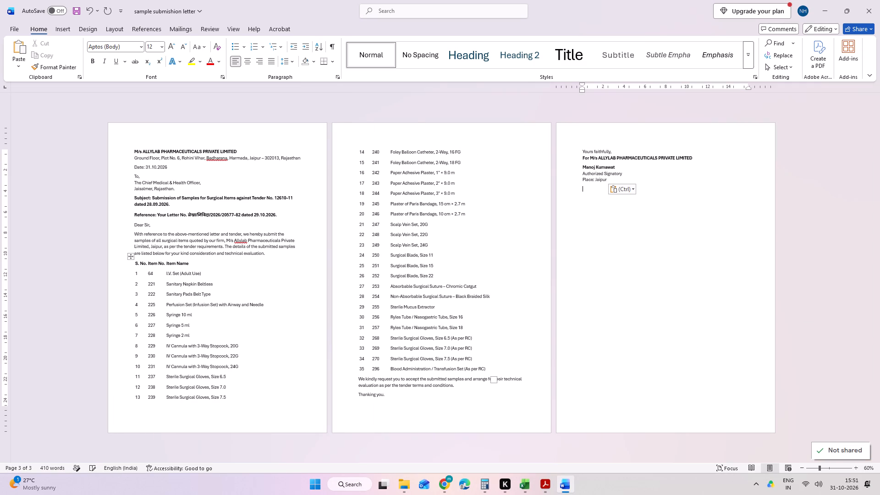
pyautogui.moveTo(306, 159); pyautogui.dragTo(128, 148)
pyautogui.press('Delete')
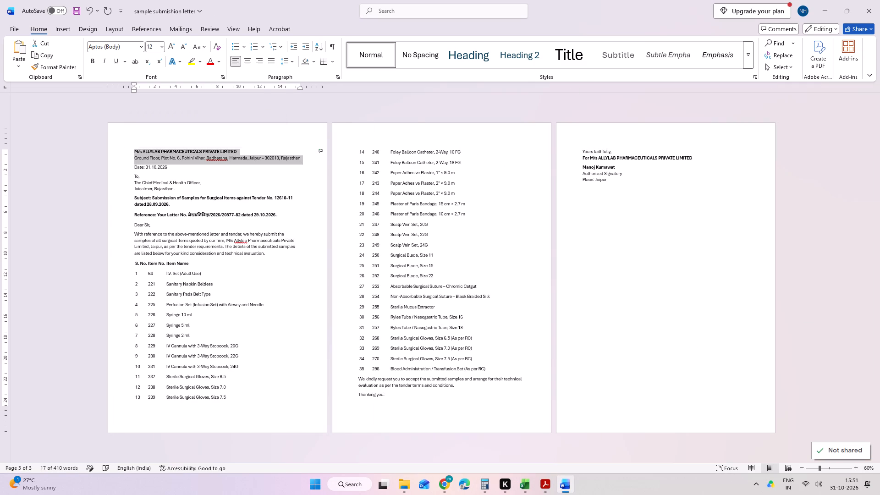
# Tighten the entire letter to single line spacing and remove the extra space after paragraphs.
pyautogui.hotkey('ctrl', 'a')
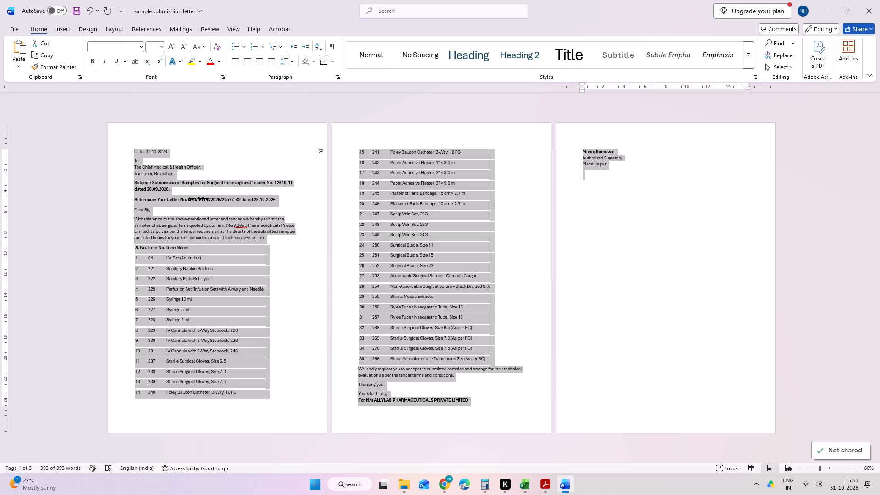
pyautogui.click(286, 63)
pyautogui.click(293, 71)
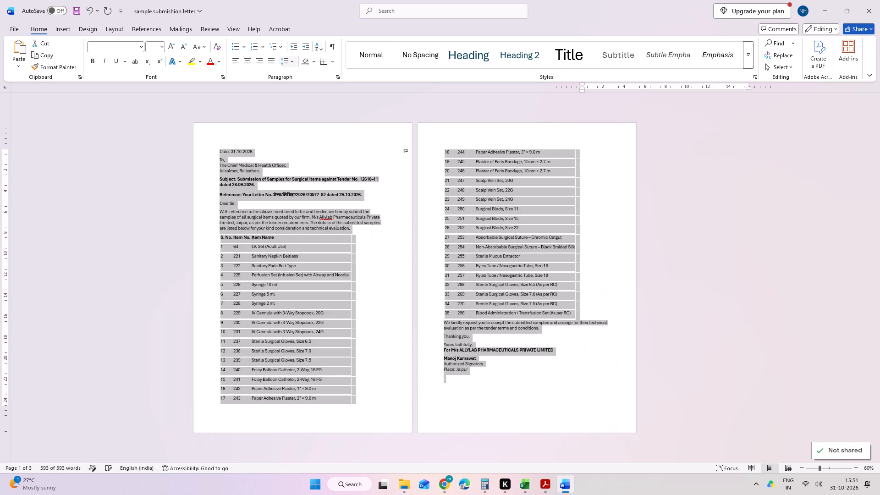
pyautogui.click(286, 61)
pyautogui.click(309, 180)
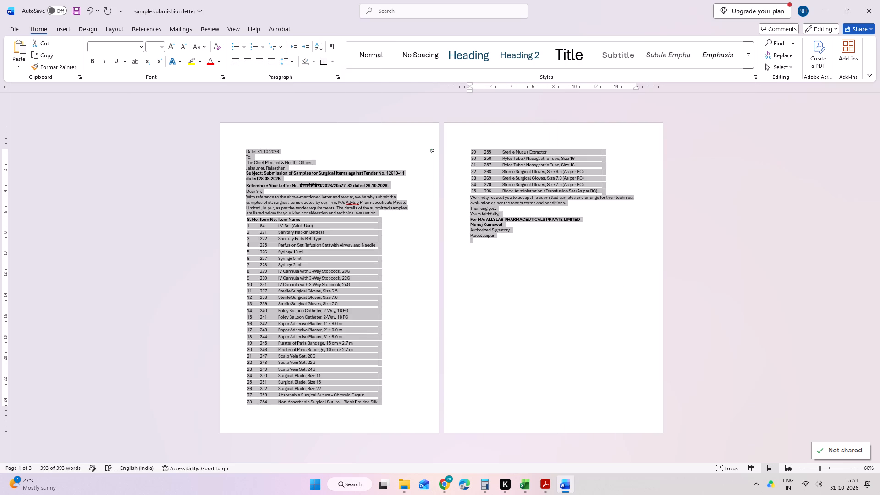
pyautogui.click(364, 181)
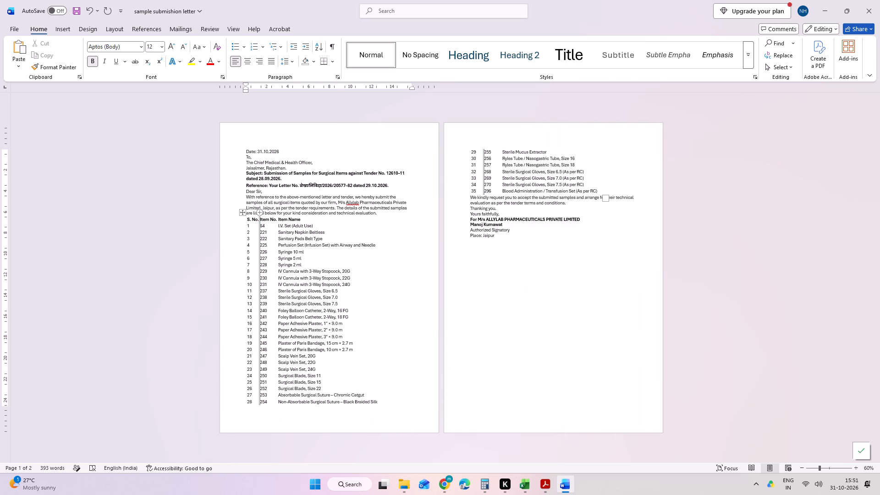
# Apply the light grid table style to the whole S. No., Item No. and Item Name table.
pyautogui.click(242, 212)
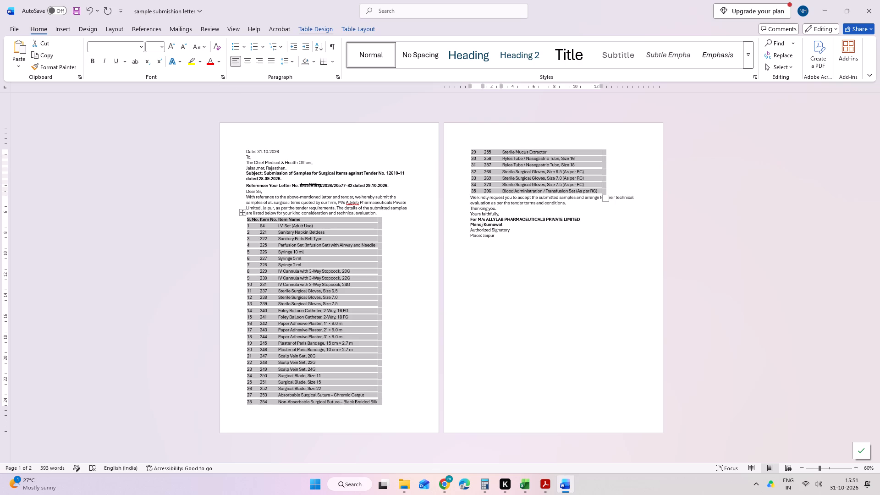
pyautogui.click(324, 30)
pyautogui.click(160, 54)
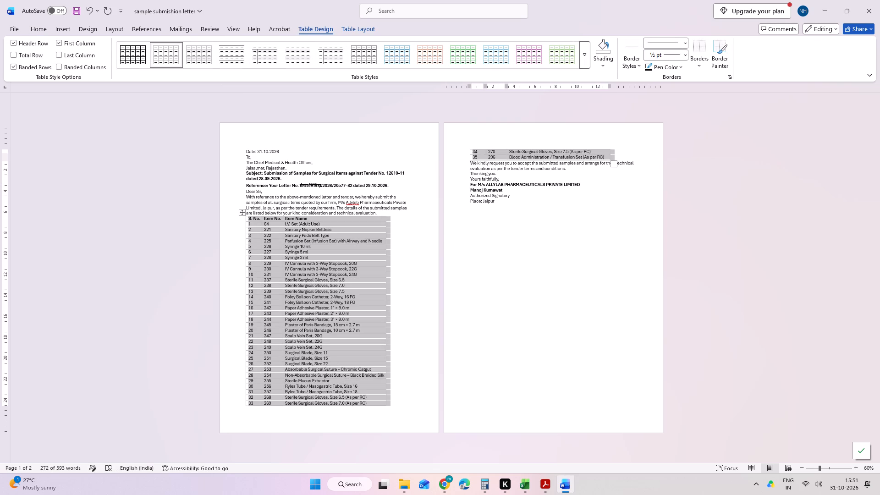
# Autofit the item table to the window so it spans the full text width of the letter.
pyautogui.click(352, 31)
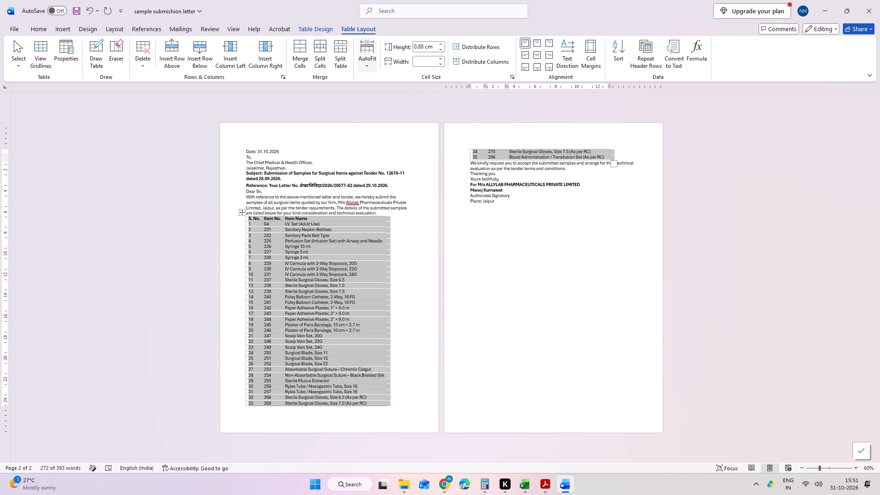
pyautogui.click(361, 68)
pyautogui.click(376, 92)
pyautogui.click(335, 264)
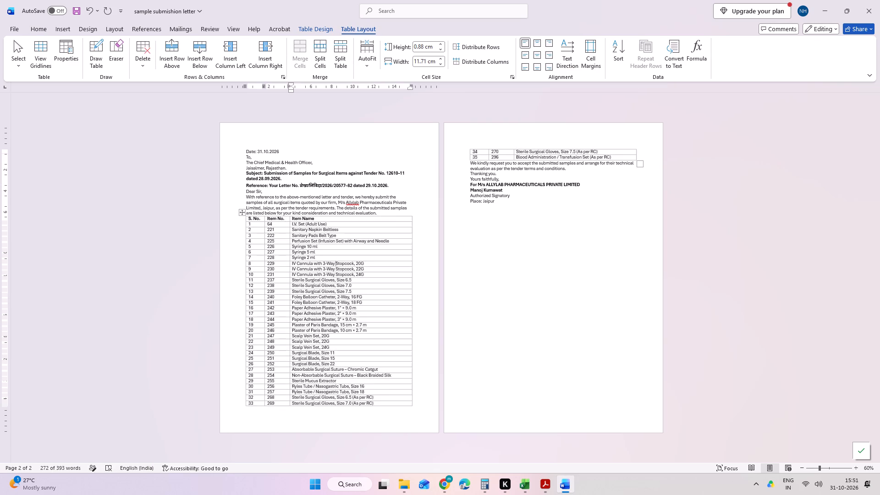
# Insert blank lines after the Jaisalmer address, the subject, the reference, the salutation and the opening paragraph above the table.
pyautogui.keyDown('ctrl'); pyautogui.scroll(4, 314, 264); pyautogui.keyUp('ctrl')
pyautogui.scroll(7, 309, 229)
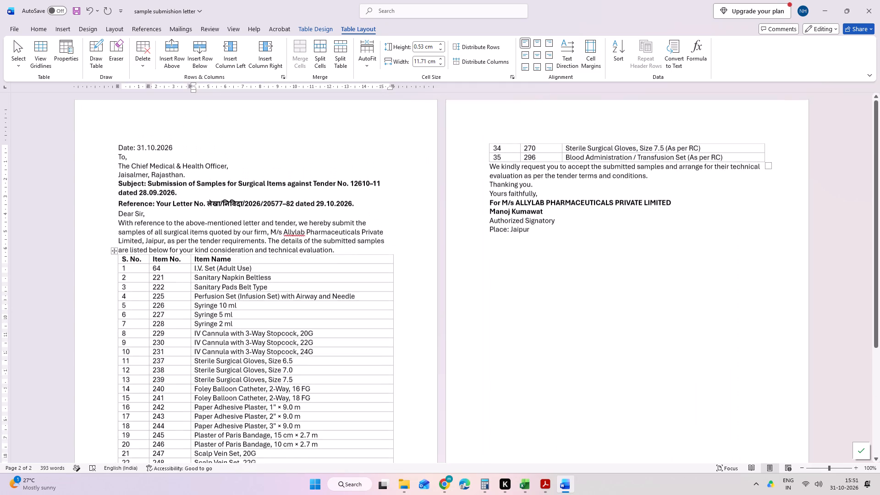
pyautogui.click(190, 177)
pyautogui.press('Return')
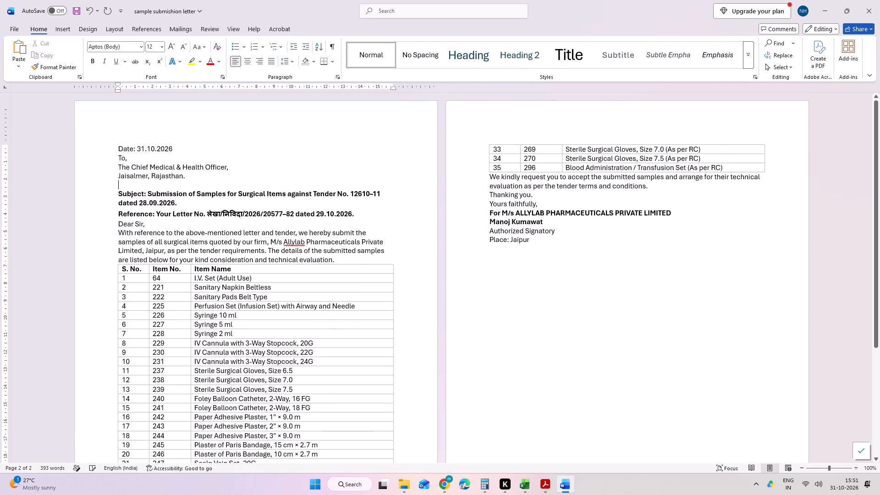
pyautogui.click(200, 201)
pyautogui.press('Return')
pyautogui.click(363, 224)
pyautogui.press('Return')
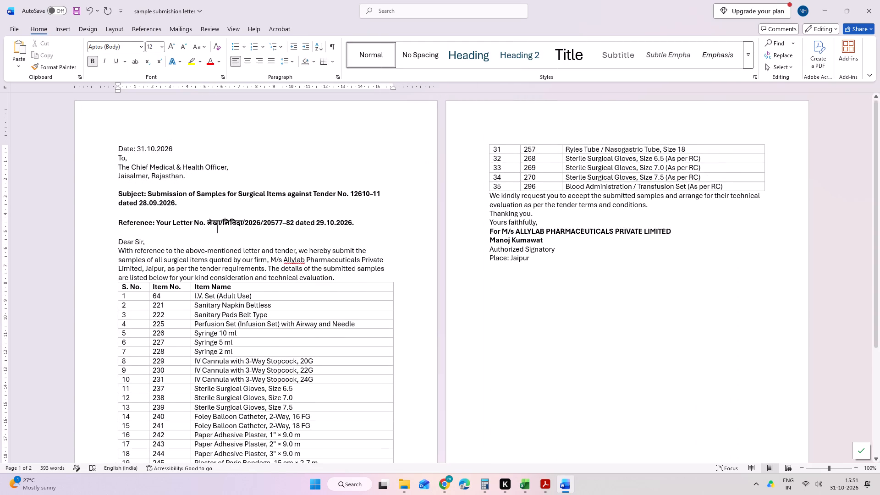
pyautogui.click(173, 242)
pyautogui.press('Return')
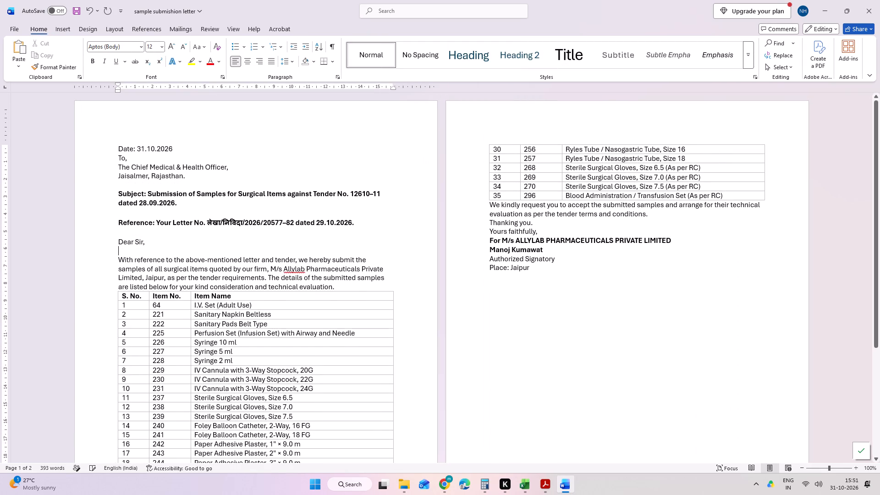
pyautogui.click(345, 286)
pyautogui.press('Return')
# Set the line spacing to 1.15 for all text from the date through the opening paragraph.
pyautogui.moveTo(340, 288); pyautogui.dragTo(262, 253)
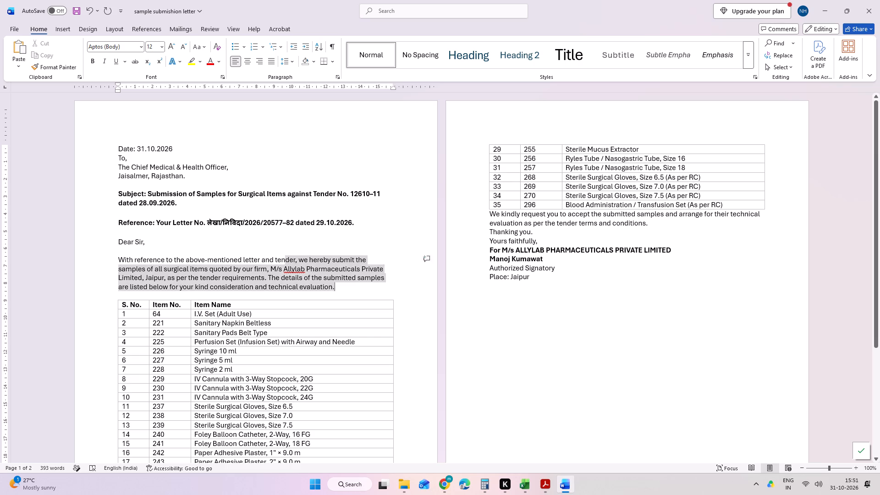
pyautogui.moveTo(262, 253); pyautogui.dragTo(119, 152)
pyautogui.click(288, 62)
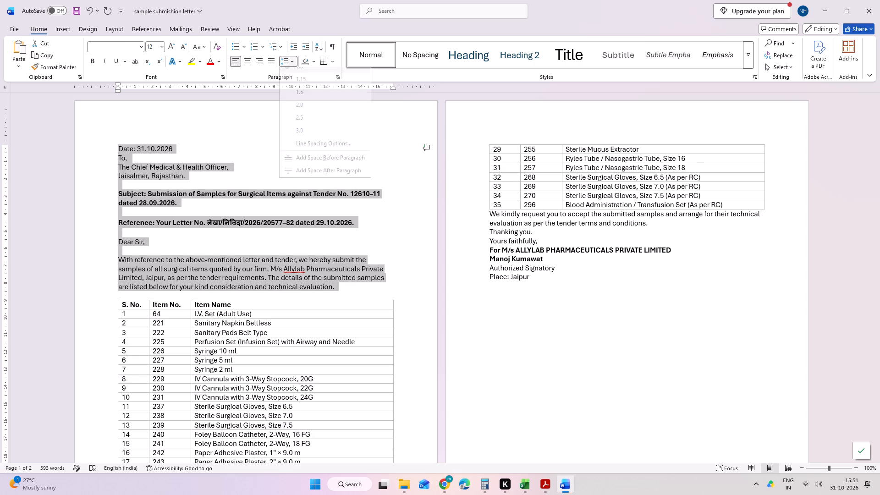
pyautogui.click(285, 85)
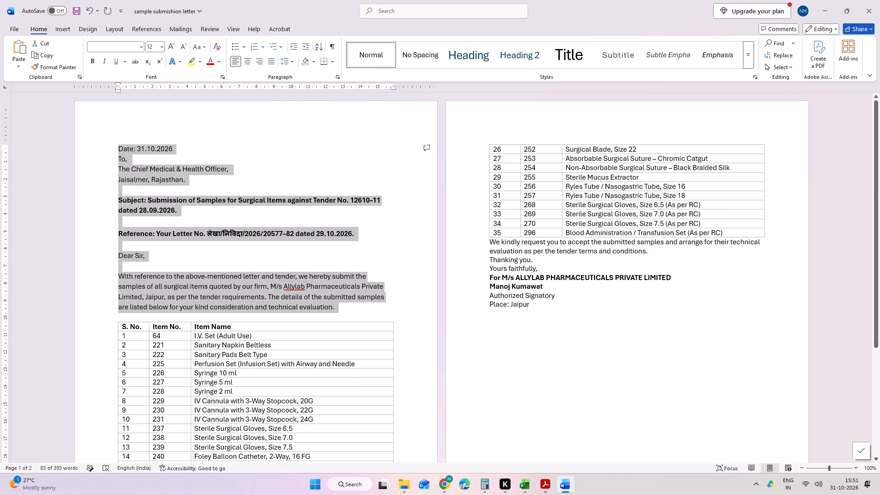
# Open the letter's header for editing, and copy the Allylab letterhead picture from the header of the ANNEXURES document in the tender folder.
pyautogui.doubleClick(141, 108)
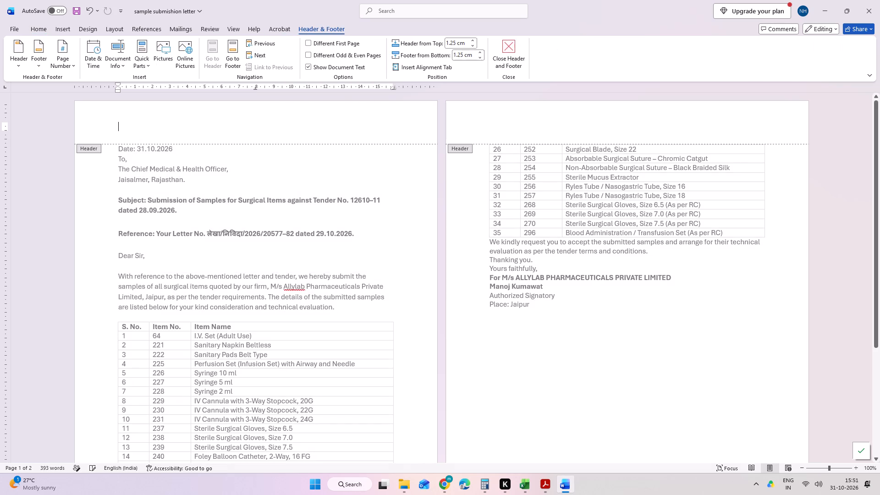
pyautogui.hotkey('alt', 'Tab')
pyautogui.hotkey('alt', 'Tab')
pyautogui.hotkey('alt', 'Tab')
pyautogui.keyDown('alt'); pyautogui.click(319, 202); pyautogui.keyUp('alt')
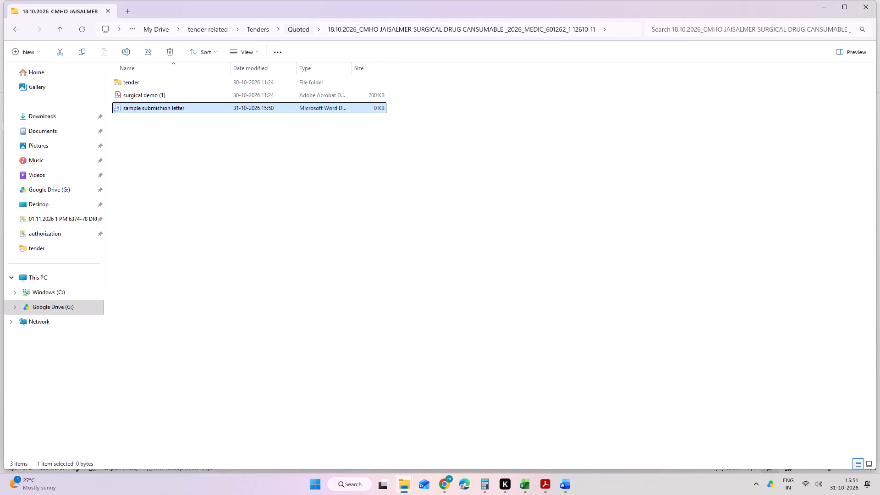
pyautogui.doubleClick(179, 82)
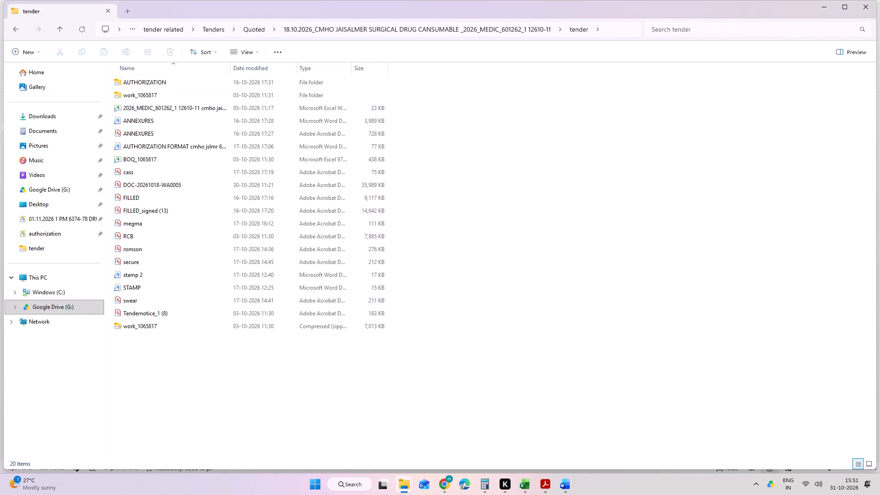
pyautogui.doubleClick(159, 124)
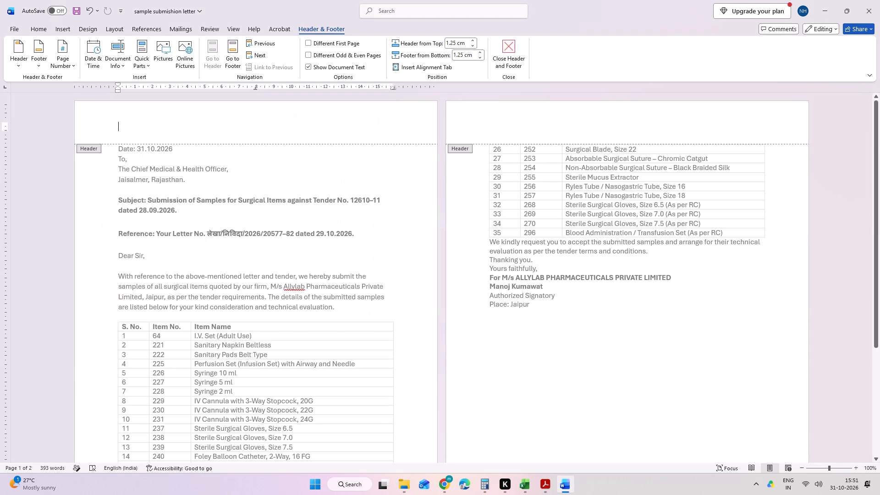
pyautogui.doubleClick(185, 123)
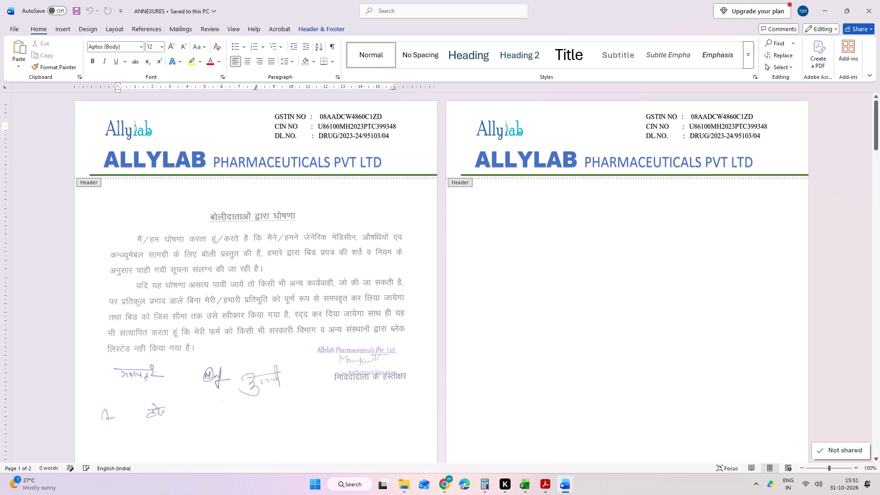
pyautogui.click(258, 116)
pyautogui.hotkey('ctrl', 'c')
# Paste the letterhead into the sample submission letter's header and align it to the page edges as a full-page background.
pyautogui.hotkey('alt', 'Tab')
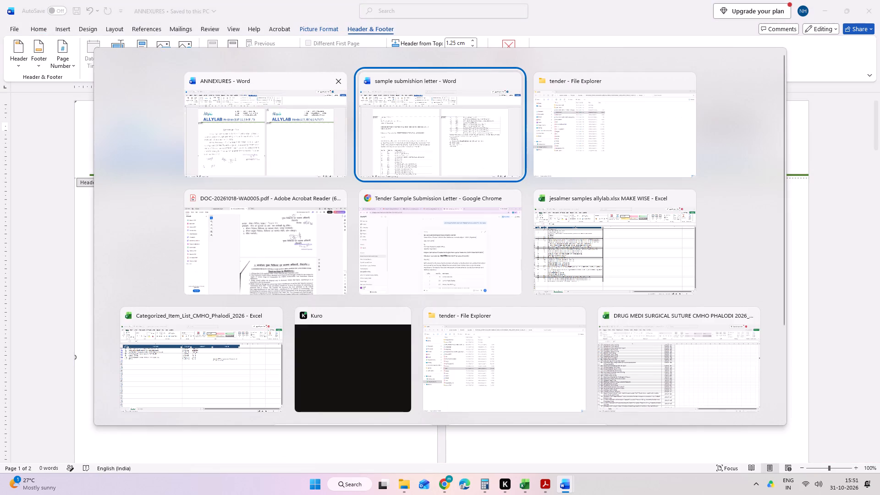
pyautogui.click(220, 132)
pyautogui.hotkey('ctrl', 'v')
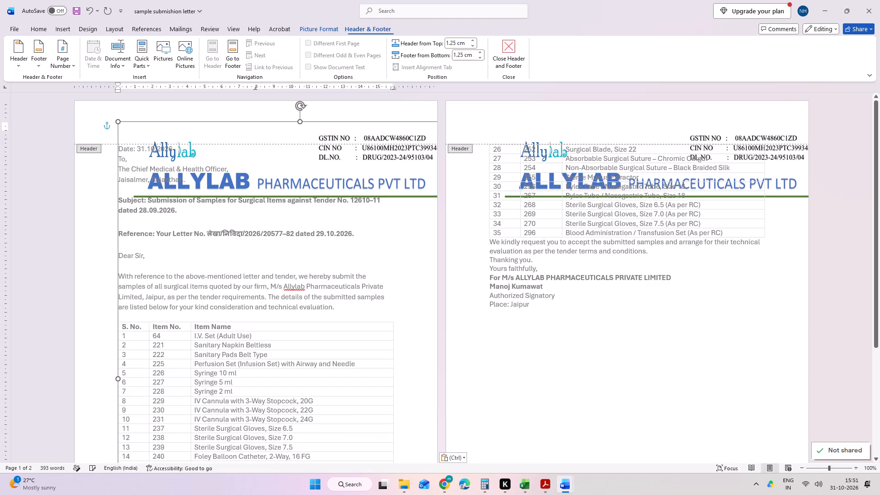
pyautogui.moveTo(269, 166); pyautogui.dragTo(218, 140)
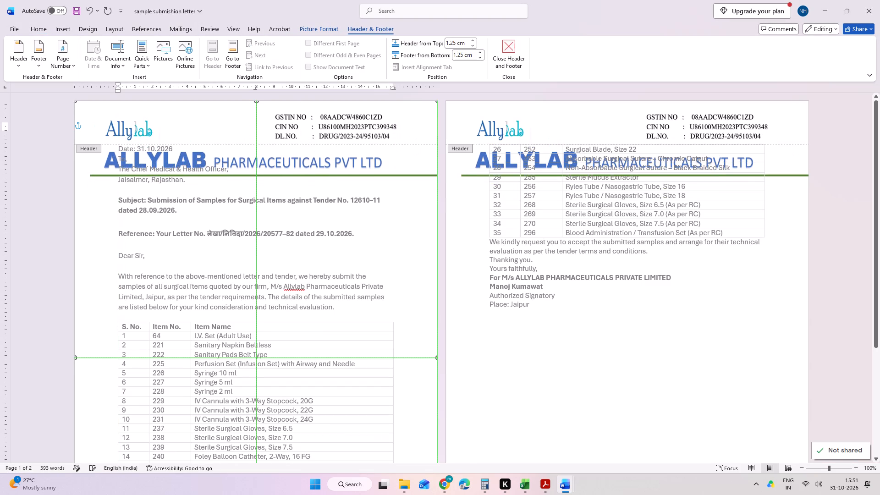
pyautogui.moveTo(218, 140); pyautogui.dragTo(219, 140)
pyautogui.scroll(-10, 219, 140)
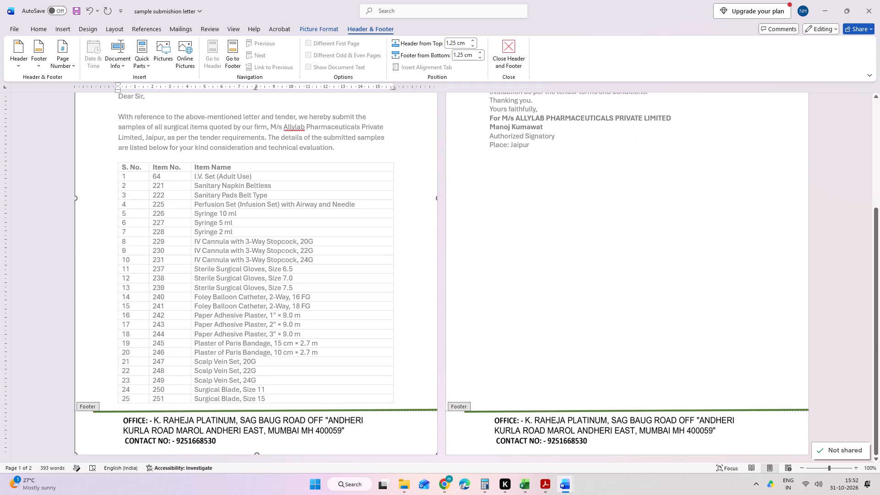
pyautogui.doubleClick(45, 280)
# Increase the top margin so the letter's text starts below the letterhead's green line on both pages.
pyautogui.scroll(5, 56, 278)
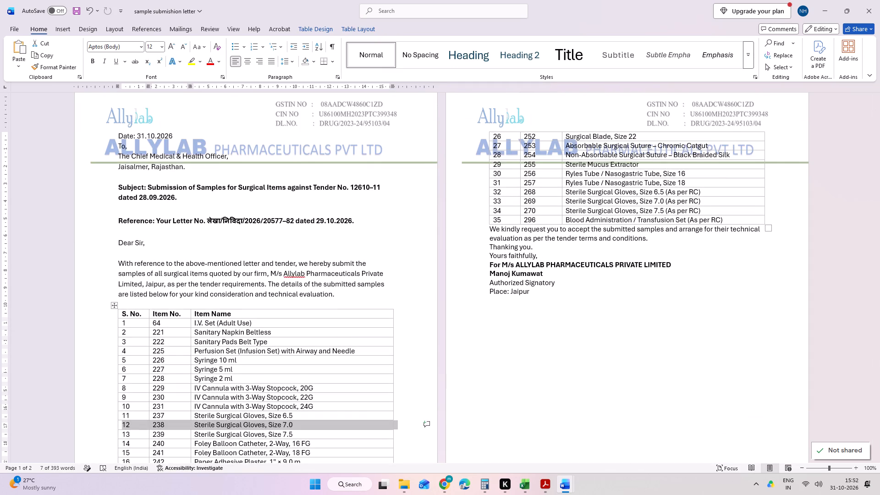
pyautogui.moveTo(3, 132); pyautogui.dragTo(20, 163)
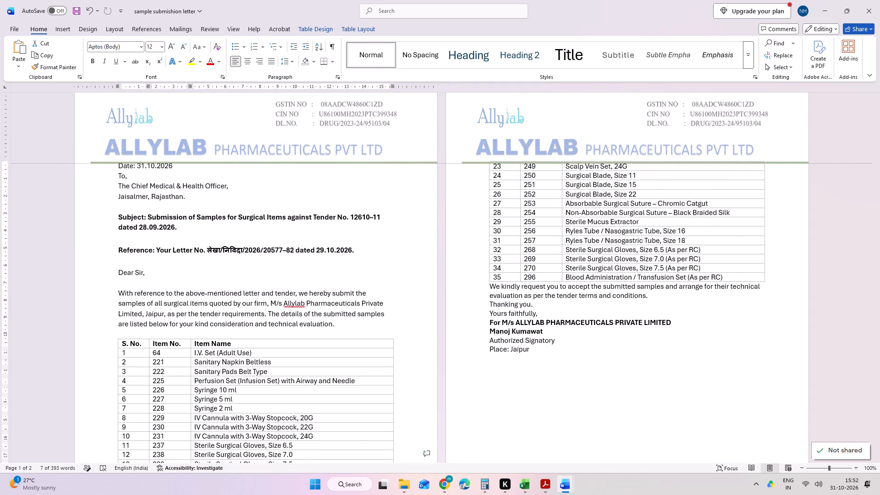
pyautogui.moveTo(20, 163); pyautogui.dragTo(21, 168)
pyautogui.scroll(-4, 361, 312)
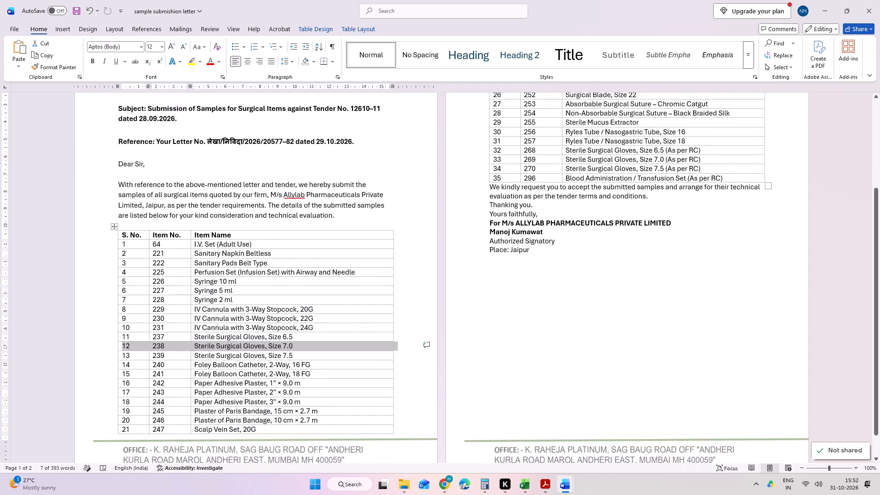
pyautogui.scroll(-3, 360, 312)
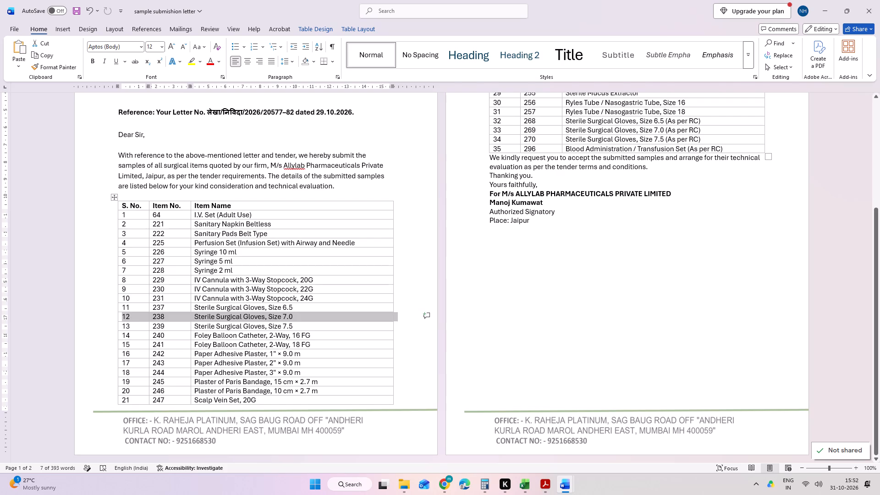
pyautogui.click(517, 322)
# Insert blank lines between the table, closing request, thanks, "Yours faithfully", company line, signatory name, "Authorized Signatory" and place line.
pyautogui.scroll(3, 507, 264)
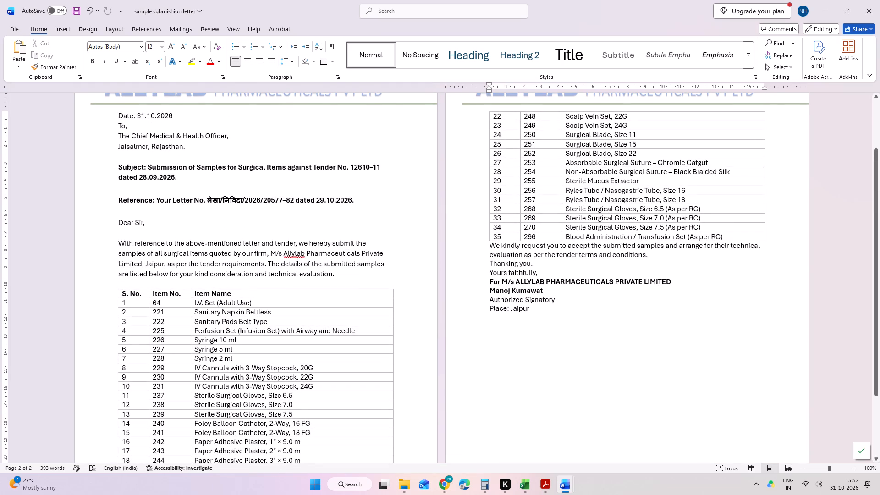
pyautogui.click(488, 245)
pyautogui.press('Return')
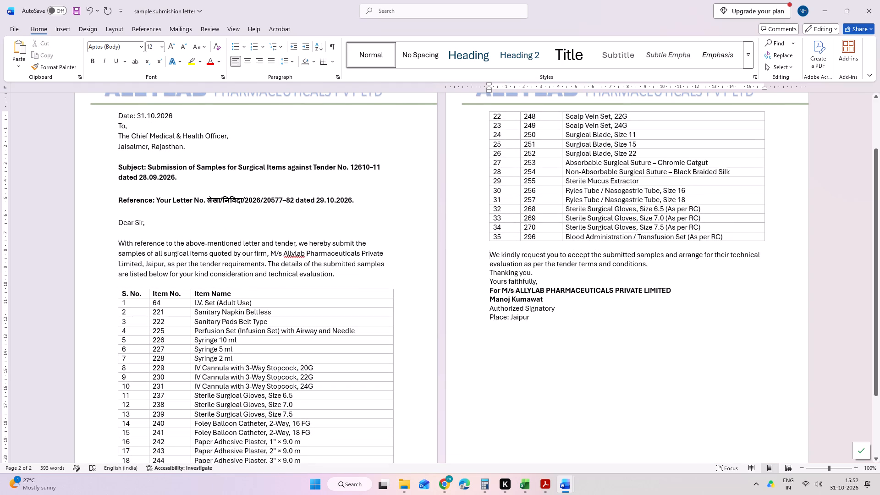
pyautogui.click(659, 265)
pyautogui.press('Return')
pyautogui.click(562, 282)
pyautogui.press('Return')
pyautogui.click(563, 301)
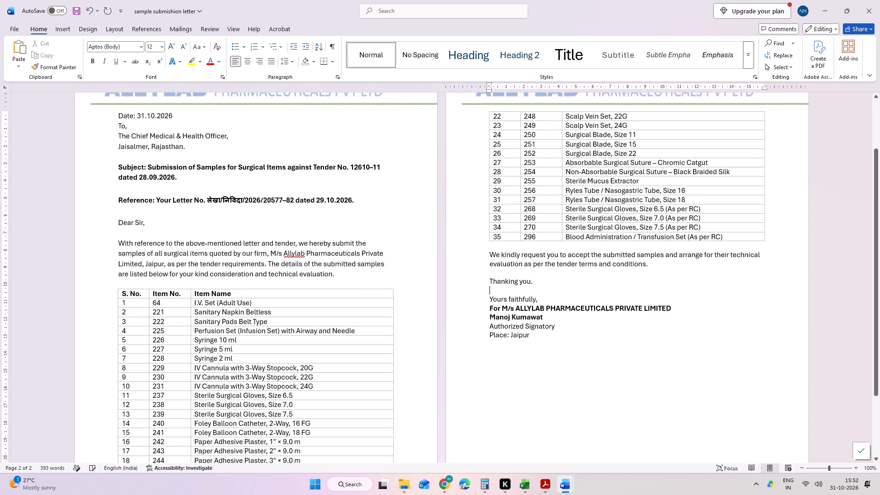
pyautogui.press('Return')
pyautogui.click(679, 315)
pyautogui.press('Return')
pyautogui.click(613, 335)
pyautogui.press('Return')
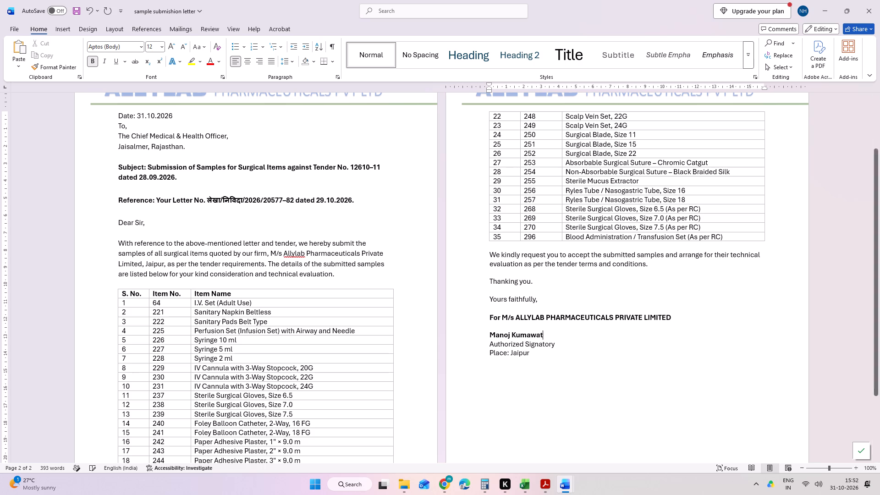
pyautogui.click(590, 352)
pyautogui.press('Return')
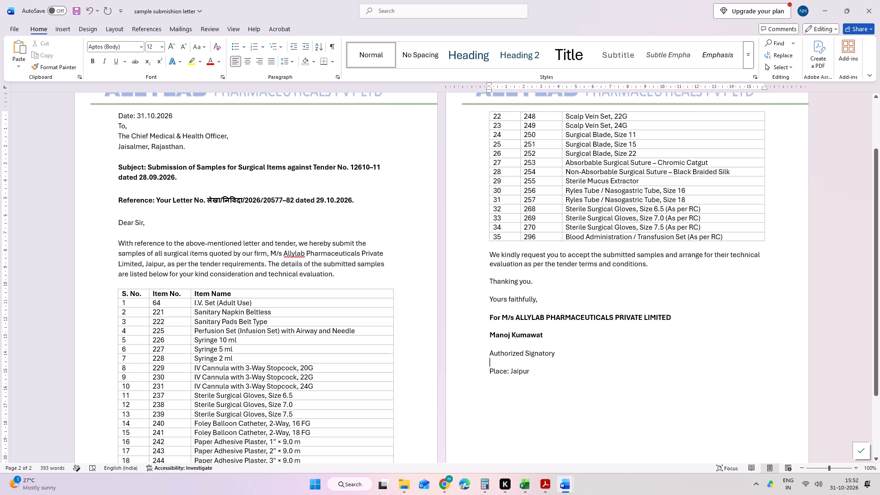
# Justify the opening paragraph that begins "With reference to the above-mentioned letter and tender".
pyautogui.scroll(2, 610, 374)
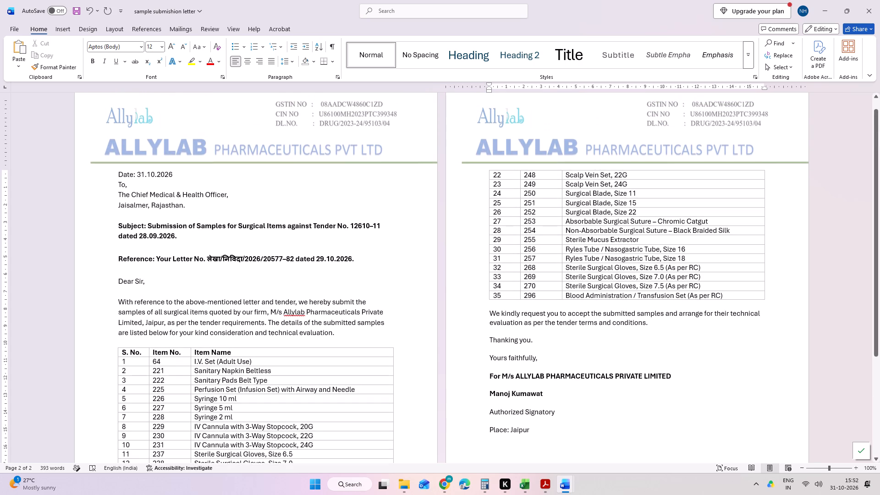
pyautogui.moveTo(341, 333); pyautogui.dragTo(304, 301)
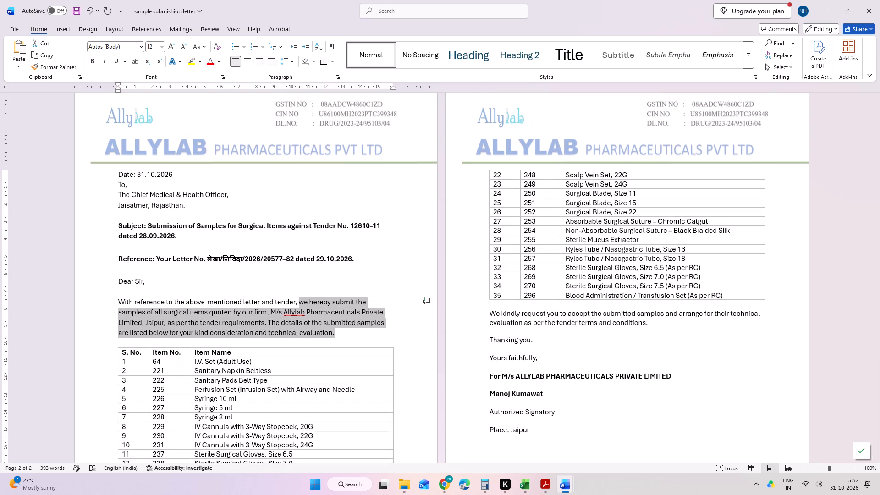
pyautogui.click(267, 60)
pyautogui.click(329, 249)
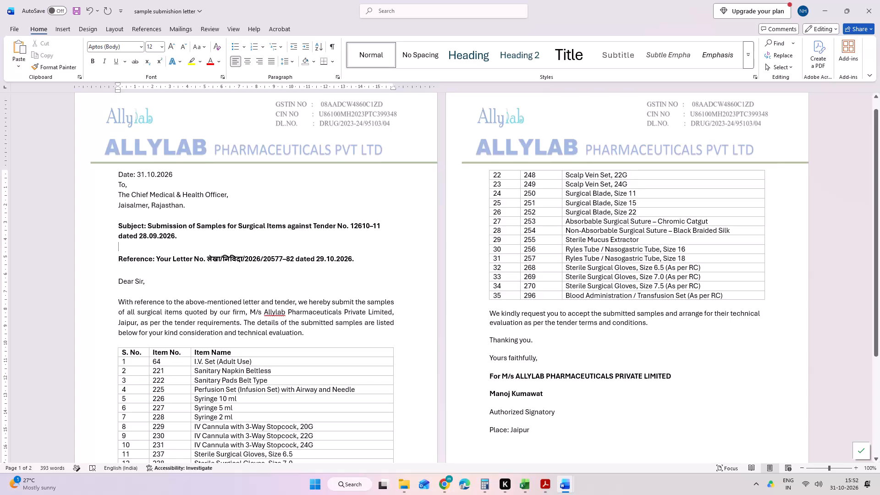
# Review both pages of the sample submission letter and look through the ANNEXURES document for the company's signature stamp.
pyautogui.scroll(-5, 192, 236)
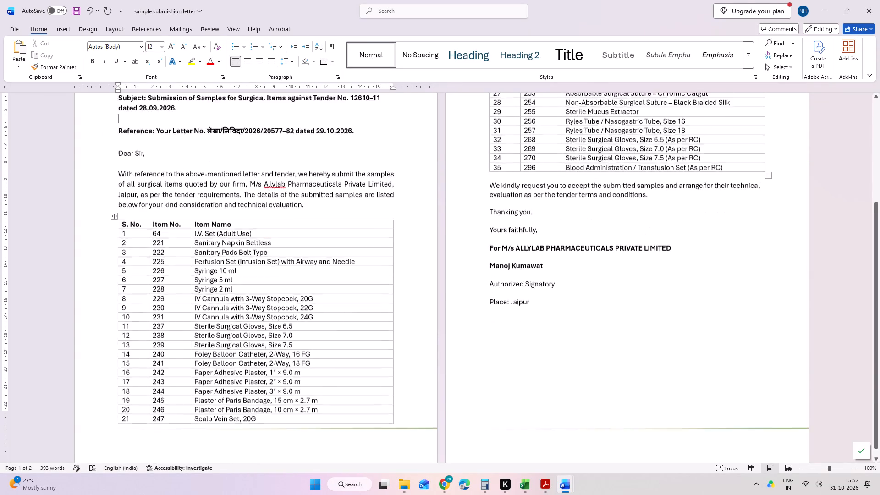
pyautogui.scroll(-3, 192, 236)
pyautogui.scroll(8, 192, 236)
pyautogui.hotkey('alt', 'Tab')
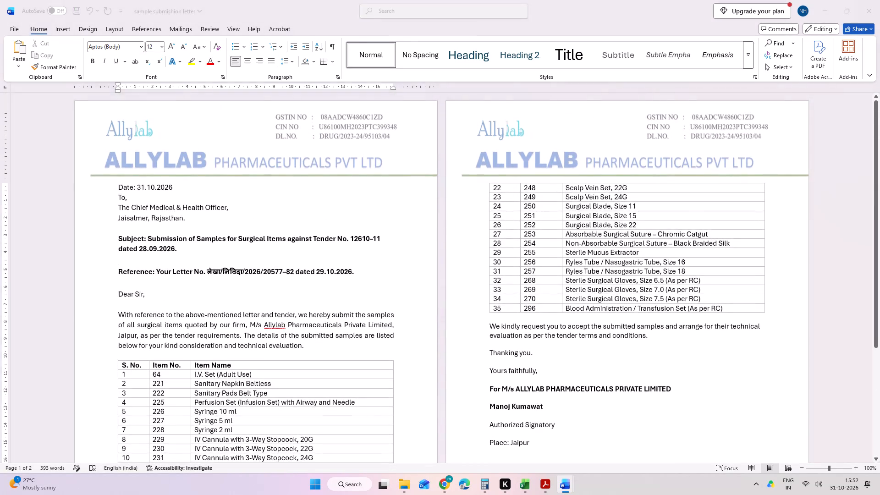
pyautogui.click(505, 237)
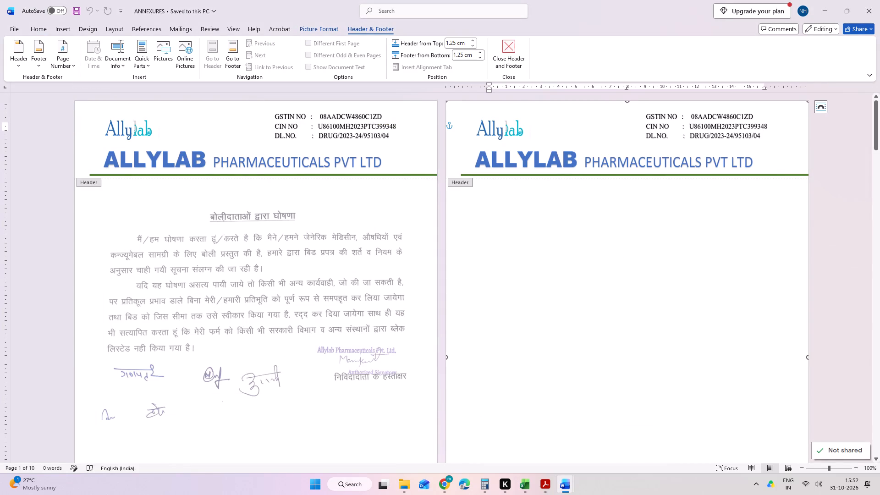
pyautogui.doubleClick(840, 294)
pyautogui.scroll(-6, 834, 295)
pyautogui.click(360, 181)
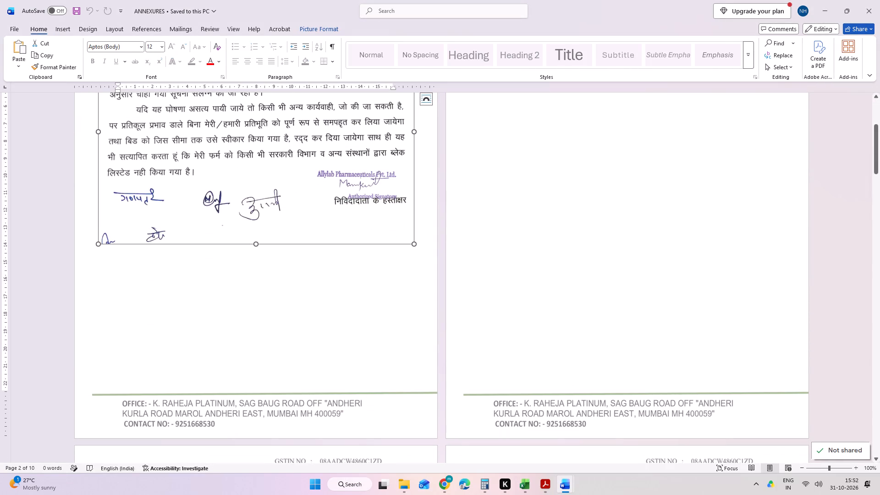
pyautogui.scroll(-7, 423, 253)
pyautogui.hotkey('alt', 'Tab')
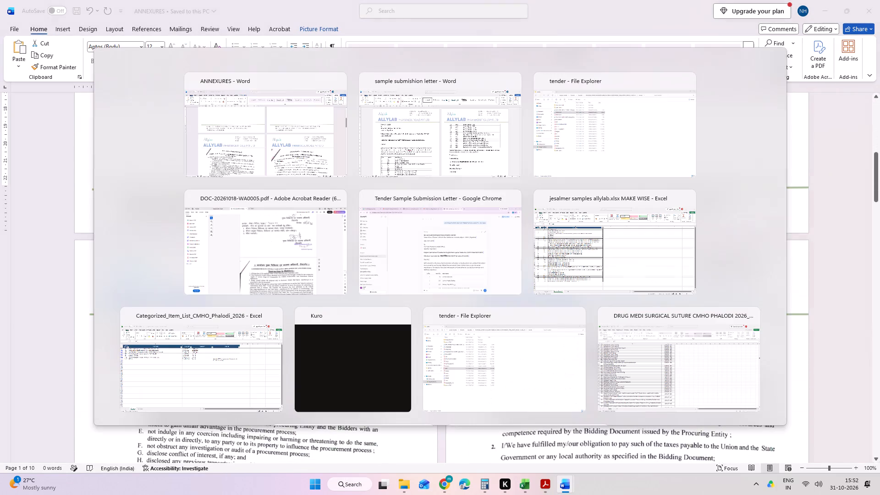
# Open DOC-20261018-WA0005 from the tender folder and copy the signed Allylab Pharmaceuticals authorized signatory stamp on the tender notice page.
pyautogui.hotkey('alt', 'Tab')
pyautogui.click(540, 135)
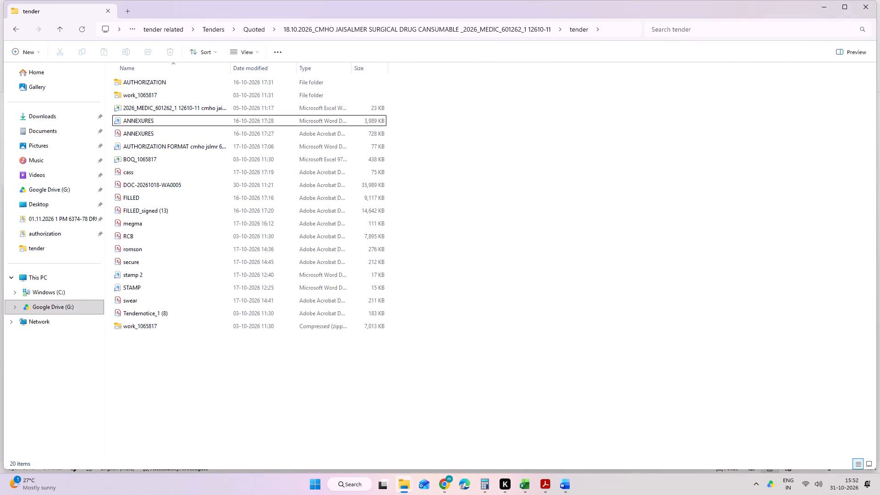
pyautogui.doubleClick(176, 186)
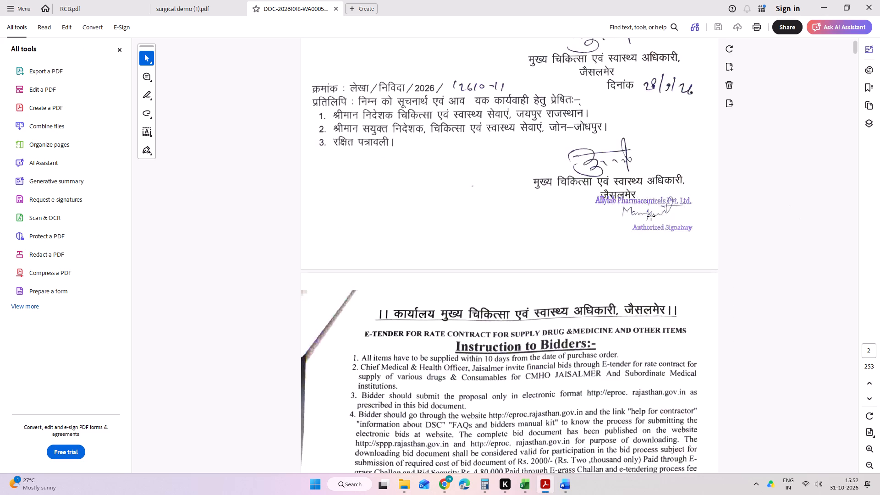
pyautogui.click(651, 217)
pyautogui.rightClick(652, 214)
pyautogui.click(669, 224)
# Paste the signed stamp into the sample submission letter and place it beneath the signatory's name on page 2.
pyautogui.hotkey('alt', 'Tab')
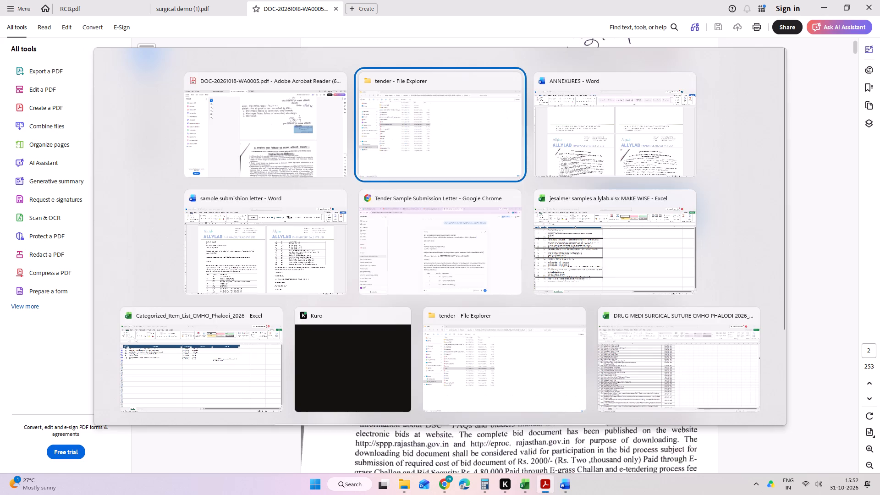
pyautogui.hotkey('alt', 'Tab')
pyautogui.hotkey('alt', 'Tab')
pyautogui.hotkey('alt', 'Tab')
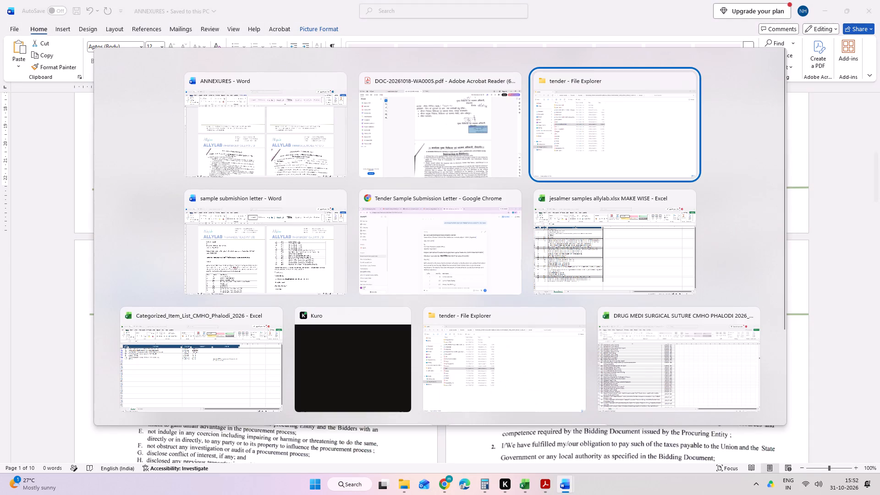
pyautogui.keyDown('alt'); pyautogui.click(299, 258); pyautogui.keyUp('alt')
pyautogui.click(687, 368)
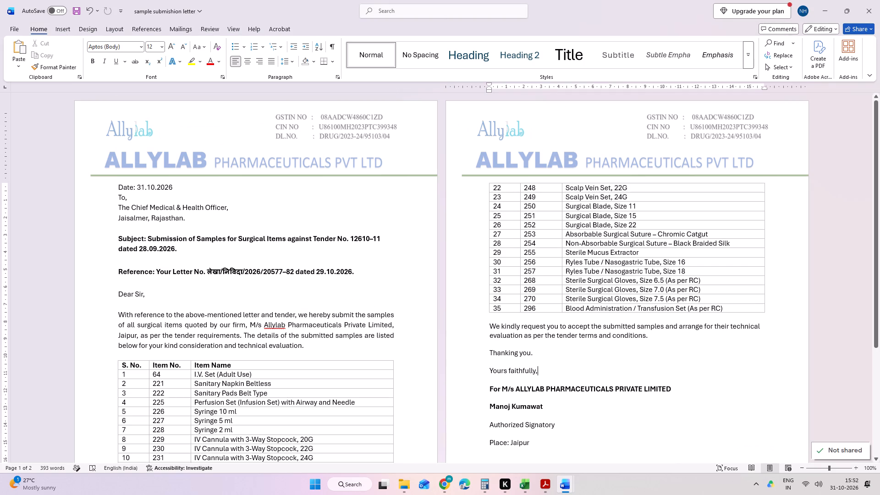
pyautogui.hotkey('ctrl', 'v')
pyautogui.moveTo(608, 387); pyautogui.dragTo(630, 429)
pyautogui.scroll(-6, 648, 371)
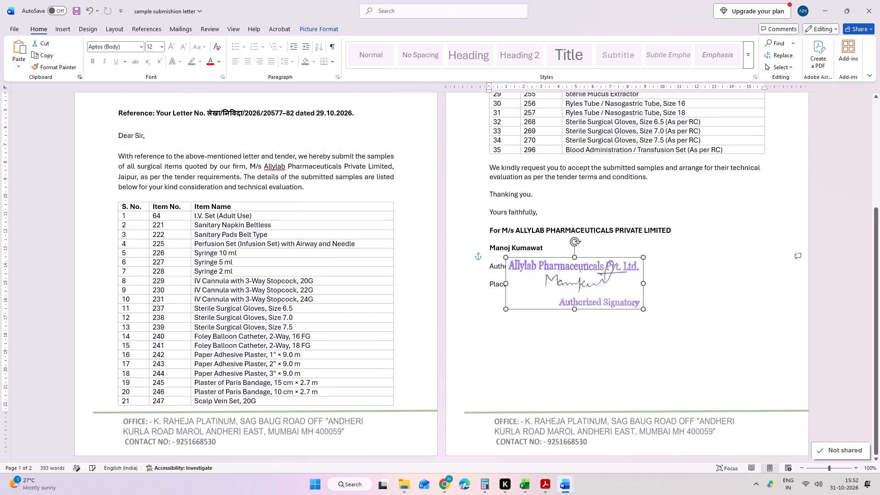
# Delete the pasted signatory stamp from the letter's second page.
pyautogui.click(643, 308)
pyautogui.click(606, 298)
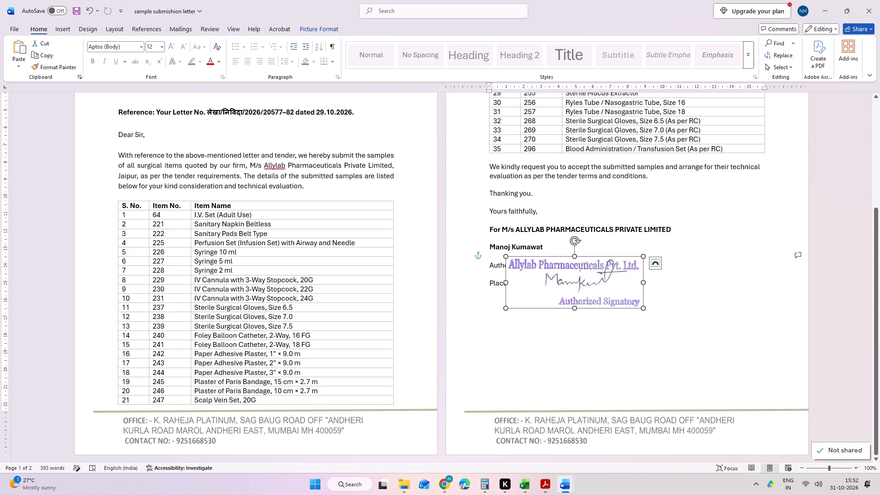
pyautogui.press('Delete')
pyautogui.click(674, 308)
# Print one copy of all the letter's pages on the Brother DCP-T520W, accepting its plain-paper A4 colour printer properties.
pyautogui.scroll(4, 676, 313)
pyautogui.hotkey('ctrl', 'p')
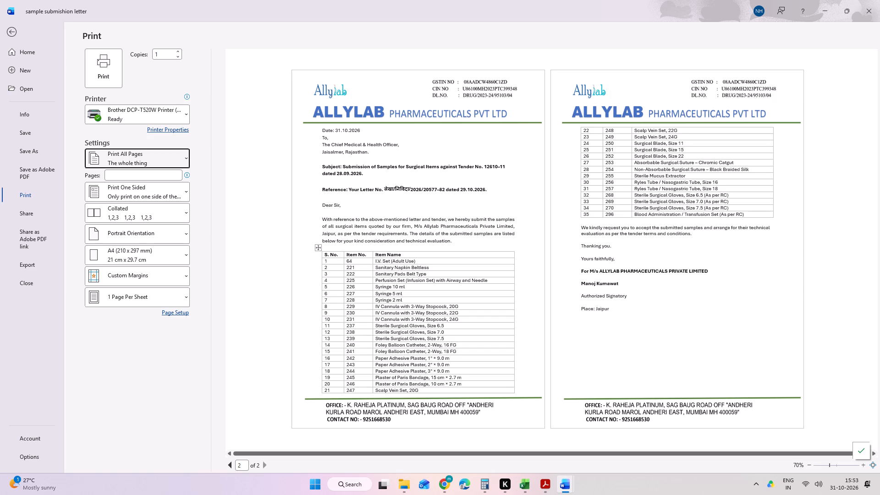
pyautogui.click(172, 133)
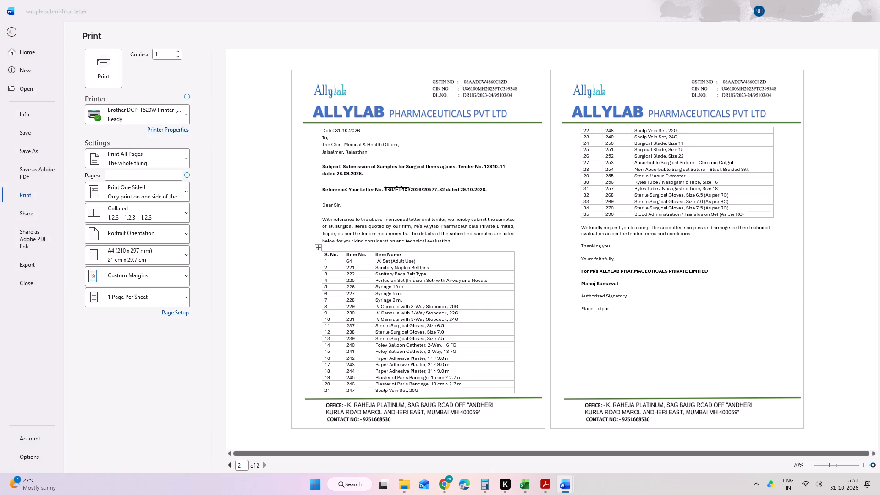
pyautogui.click(172, 301)
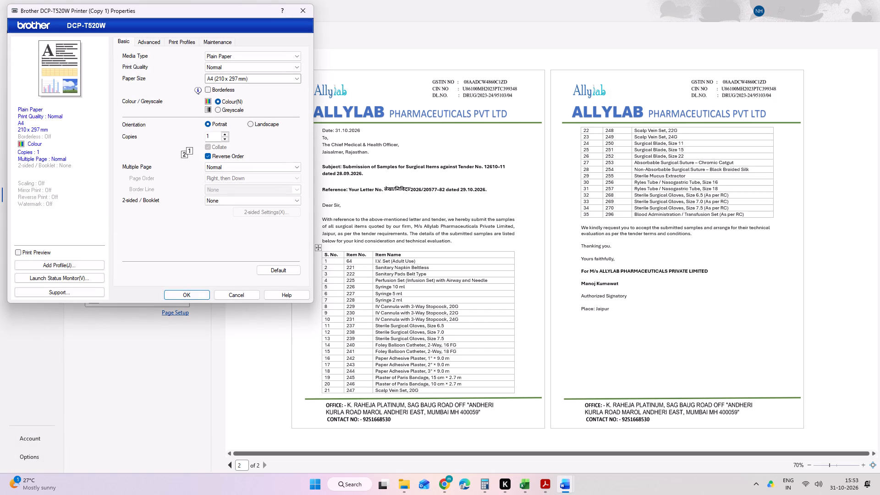
pyautogui.click(181, 297)
pyautogui.click(109, 77)
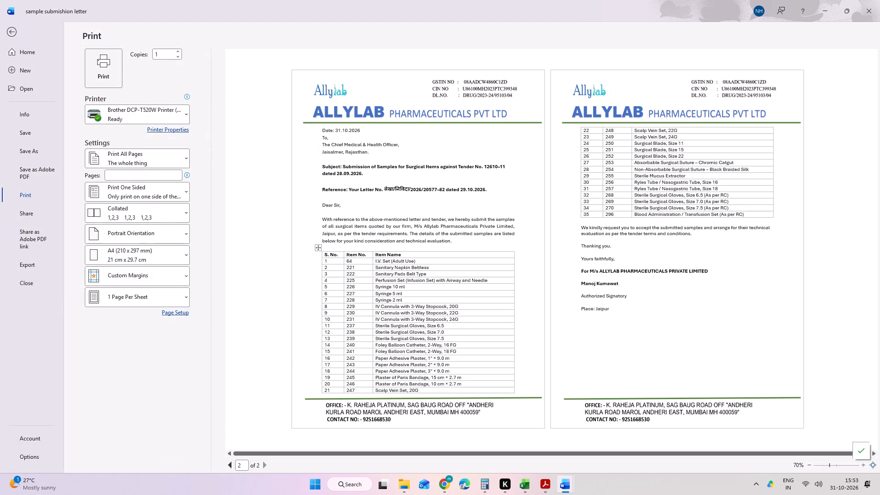
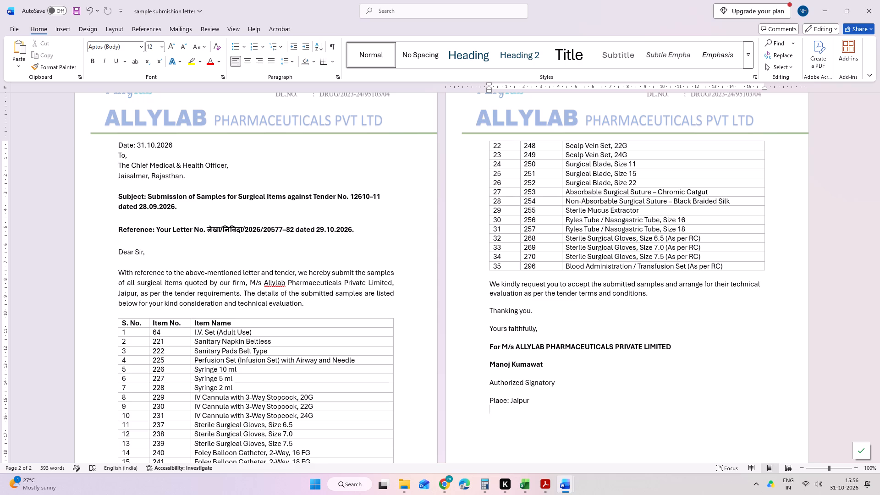
# Print the sample submission letter again on the Brother DCP-T520W, accepting the printer properties of plain paper, normal quality, A4 portrait and colour.
pyautogui.hotkey('ctrl', 'p')
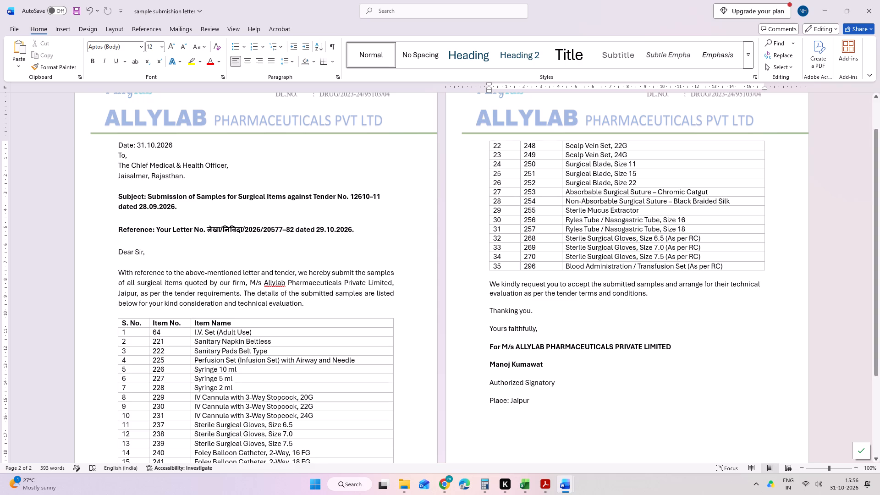
pyautogui.click(177, 126)
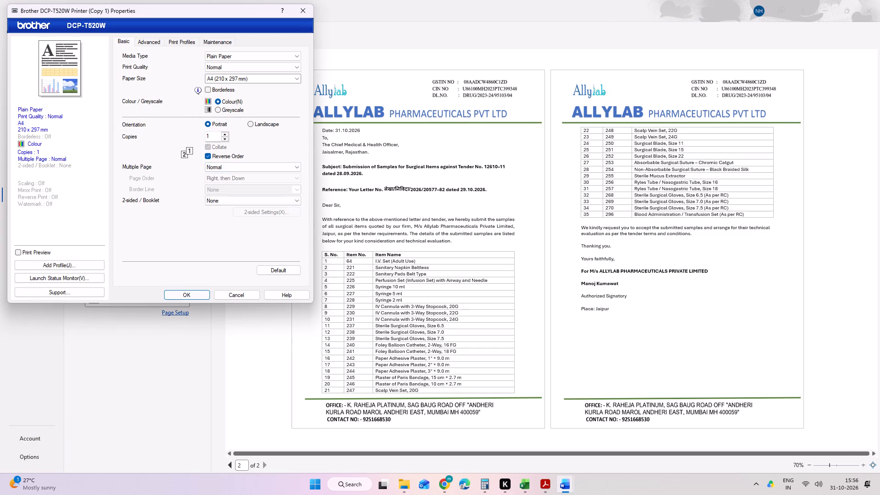
pyautogui.click(194, 295)
pyautogui.click(100, 76)
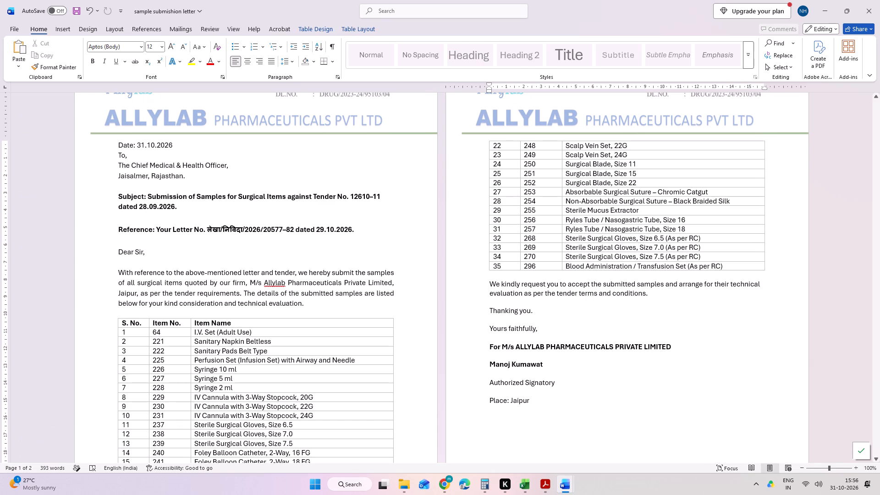
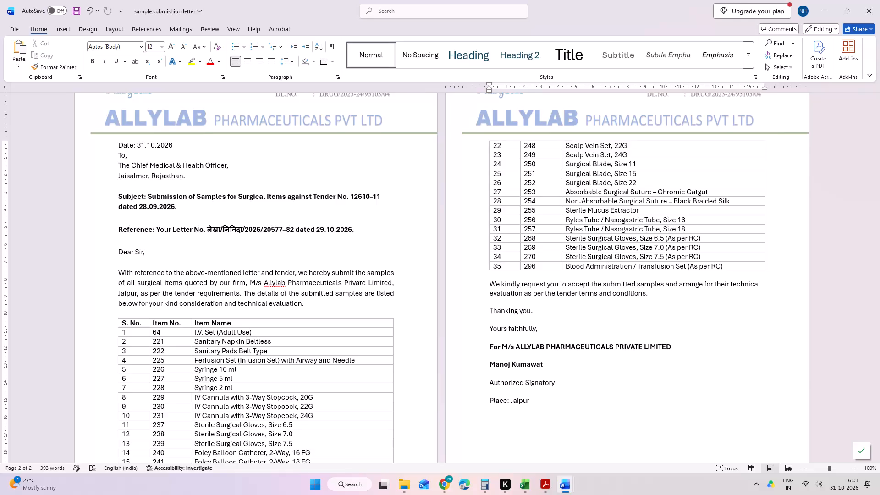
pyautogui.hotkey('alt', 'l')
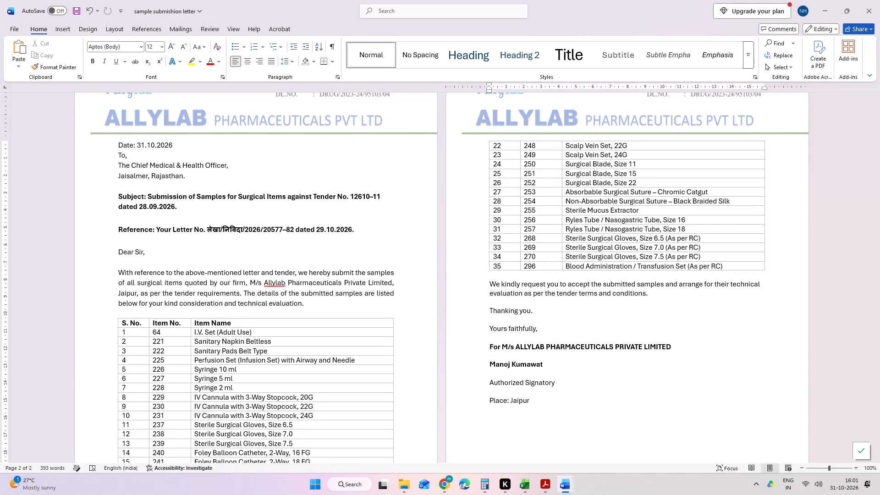